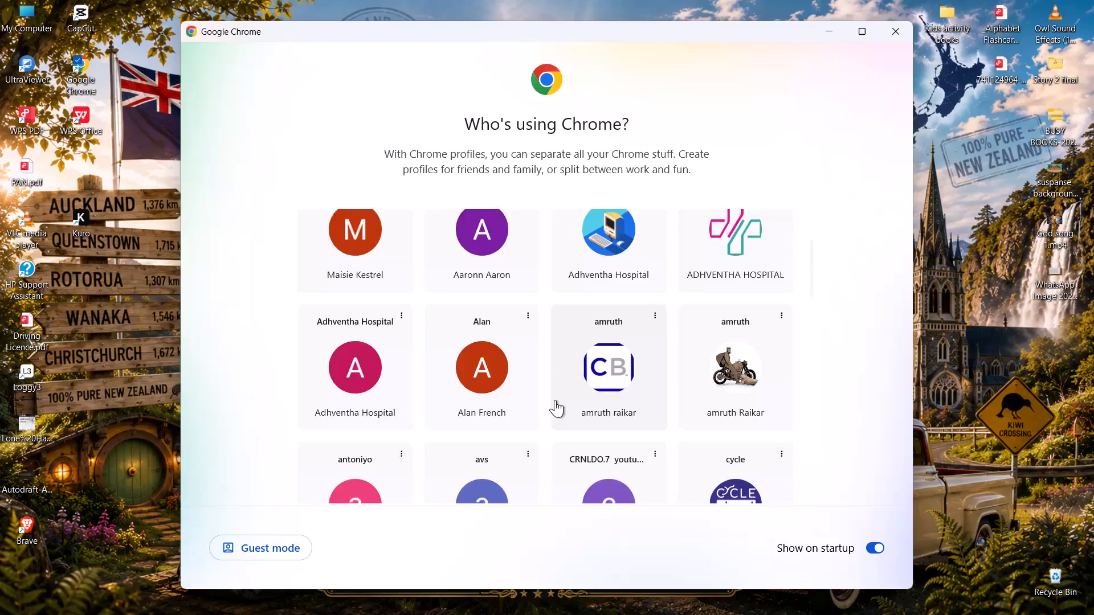
Open the browser with the Person 1 profile.
{"action": "scroll", "coordinate": [555, 400], "scroll_direction": "down", "scroll_amount": 3}
{"action": "scroll", "coordinate": [764, 418], "scroll_direction": "down", "scroll_amount": 1}
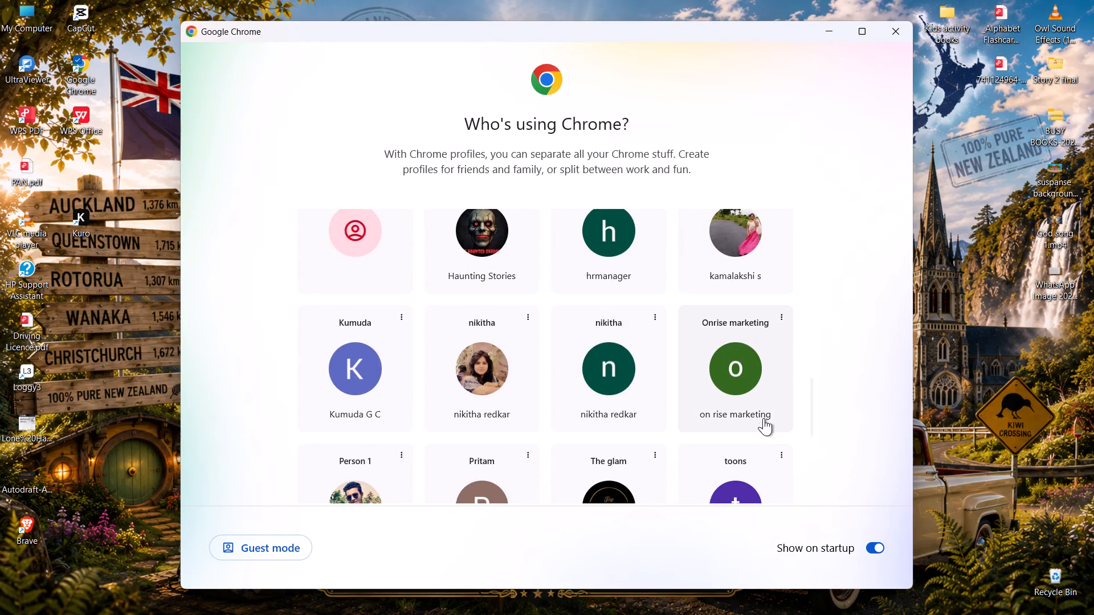
{"action": "scroll", "coordinate": [764, 418], "scroll_direction": "down", "scroll_amount": 2}
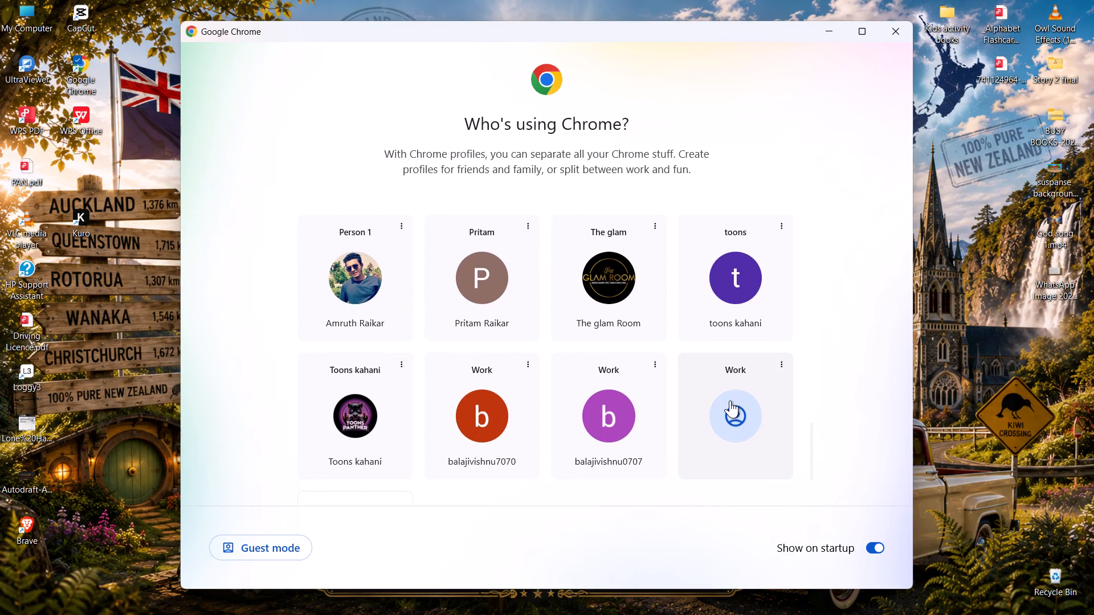
{"action": "left_click", "coordinate": [361, 300]}
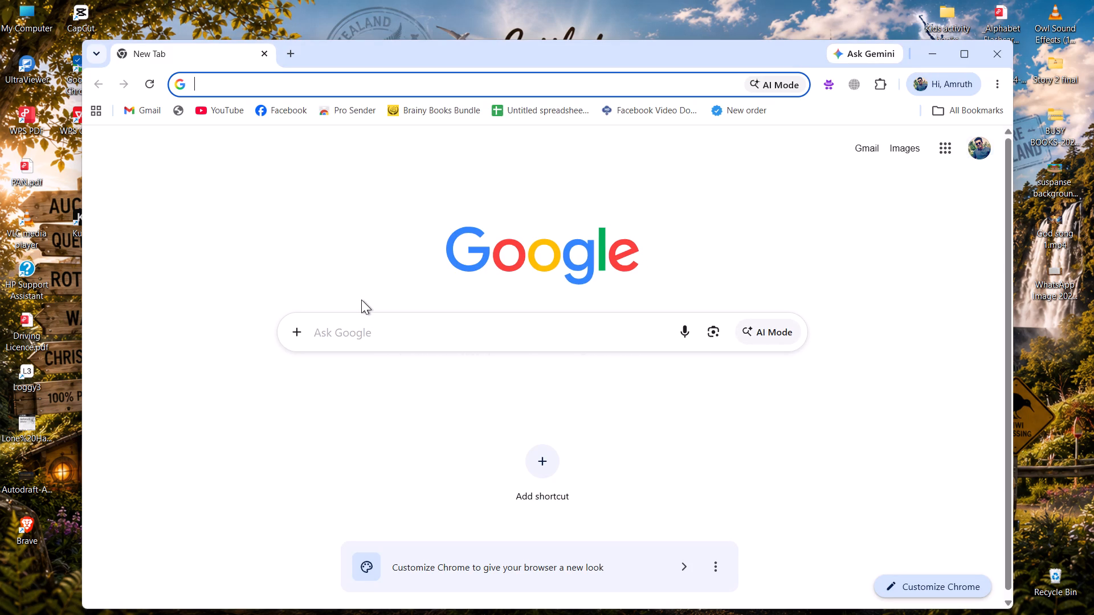
Search the web for "sheets" and open Google Sheets from the results.
{"action": "left_click", "coordinate": [602, 79]}
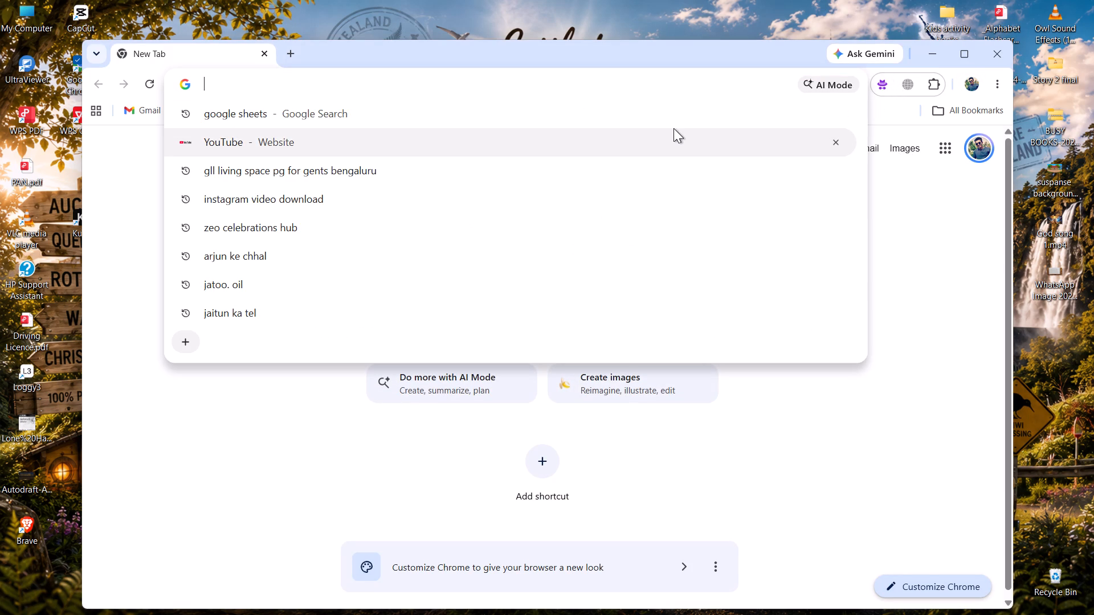
{"action": "type", "text": "sh"}
{"action": "type", "text": "eets"}
{"action": "key", "text": "Return"}
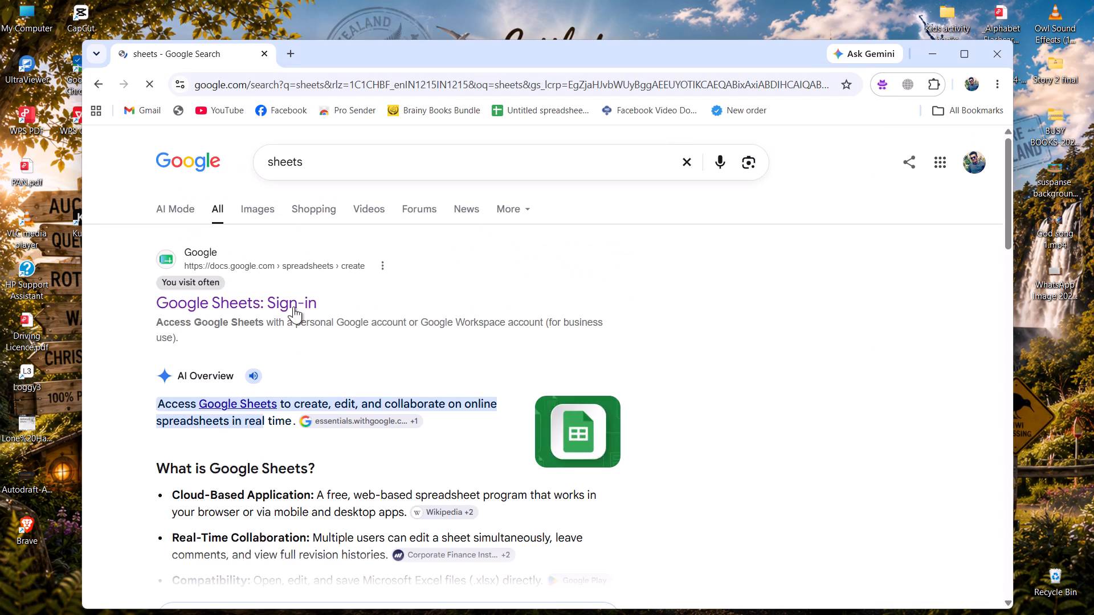
{"action": "left_click", "coordinate": [248, 302]}
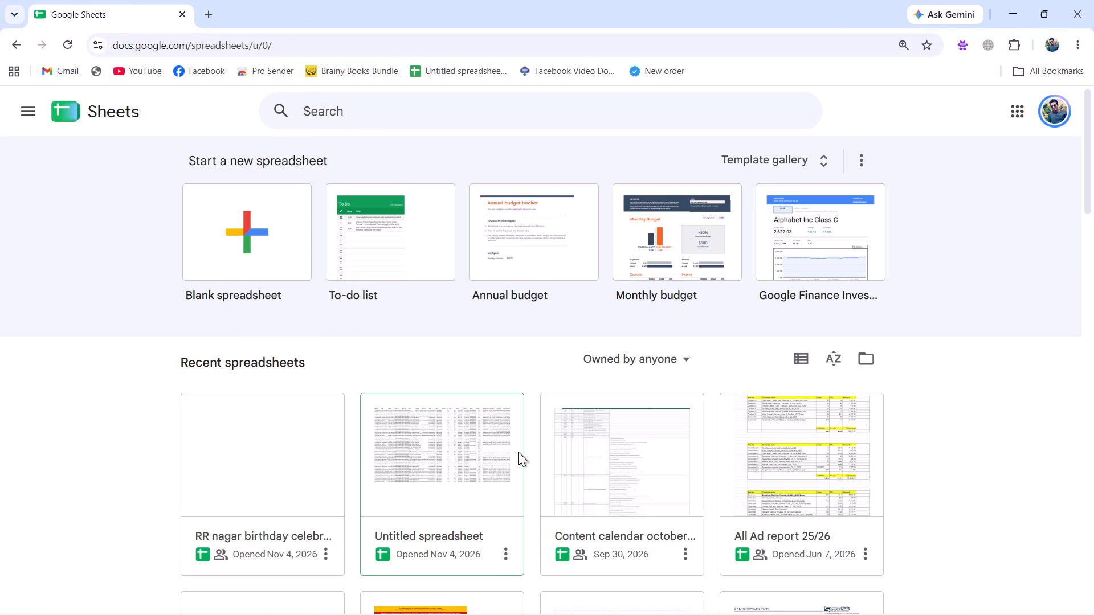
{"action": "scroll", "coordinate": [518, 452], "scroll_direction": "down", "scroll_amount": 2}
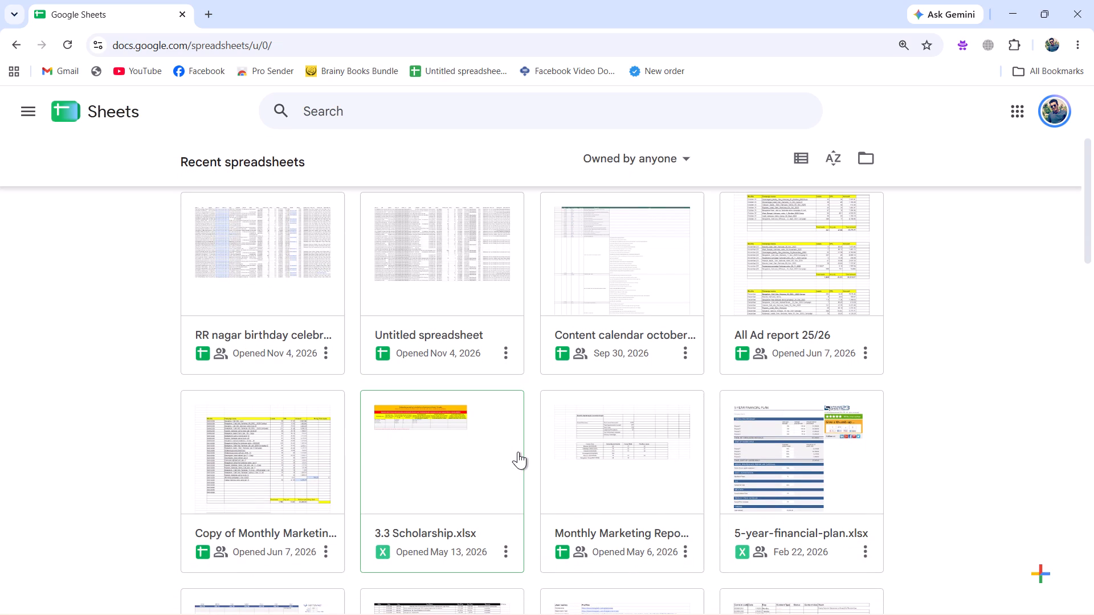
{"action": "scroll", "coordinate": [518, 452], "scroll_direction": "up", "scroll_amount": 1}
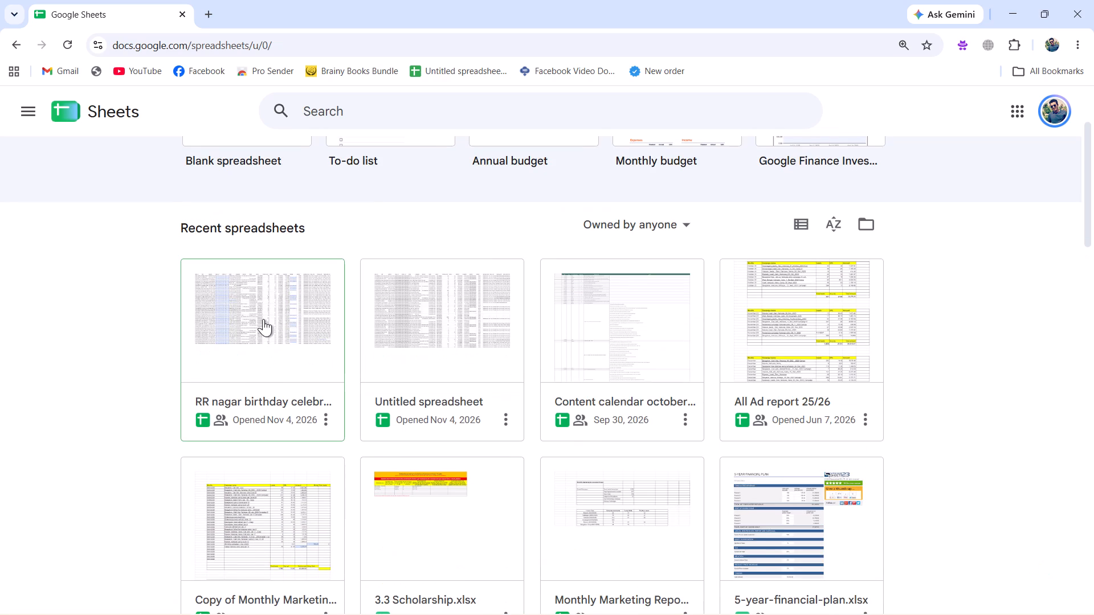
{"action": "left_click", "coordinate": [263, 319]}
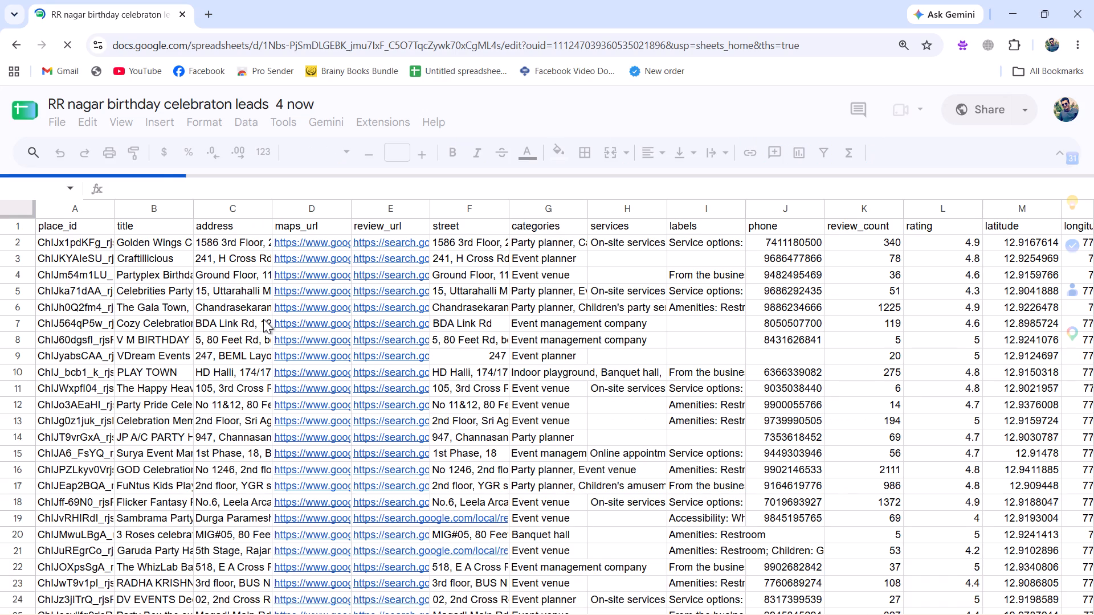
{"action": "left_click", "coordinate": [19, 38]}
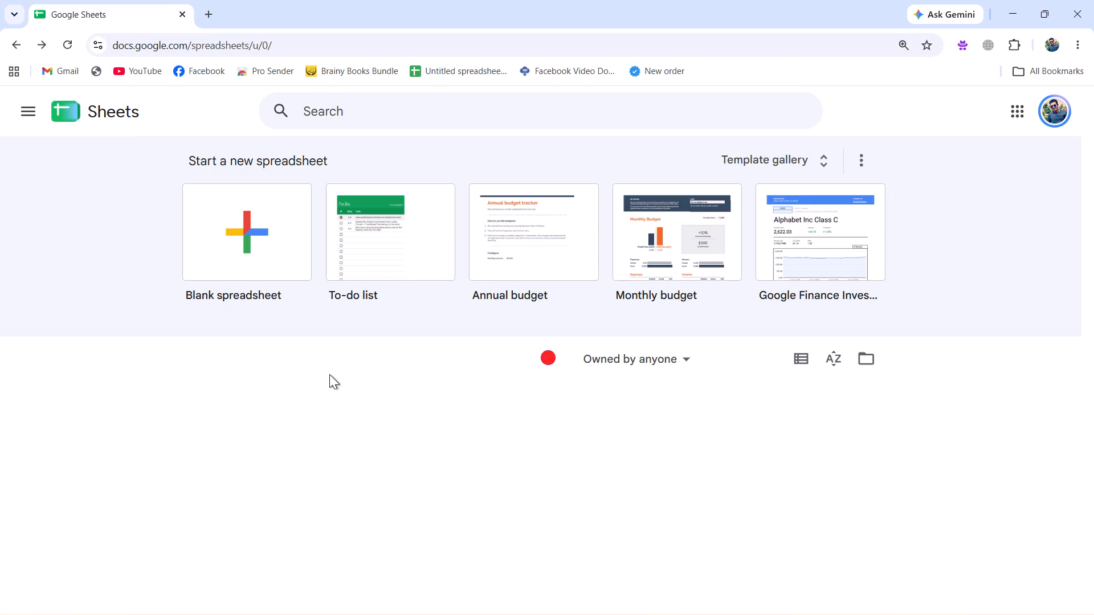
{"action": "left_click", "coordinate": [296, 432]}
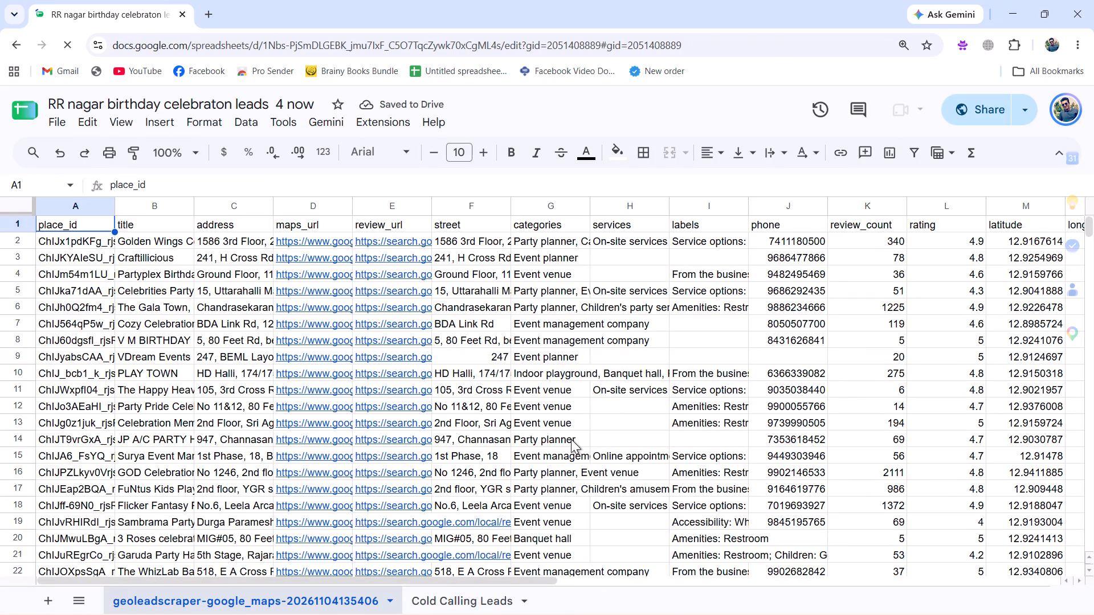
{"action": "left_click", "coordinate": [434, 587]}
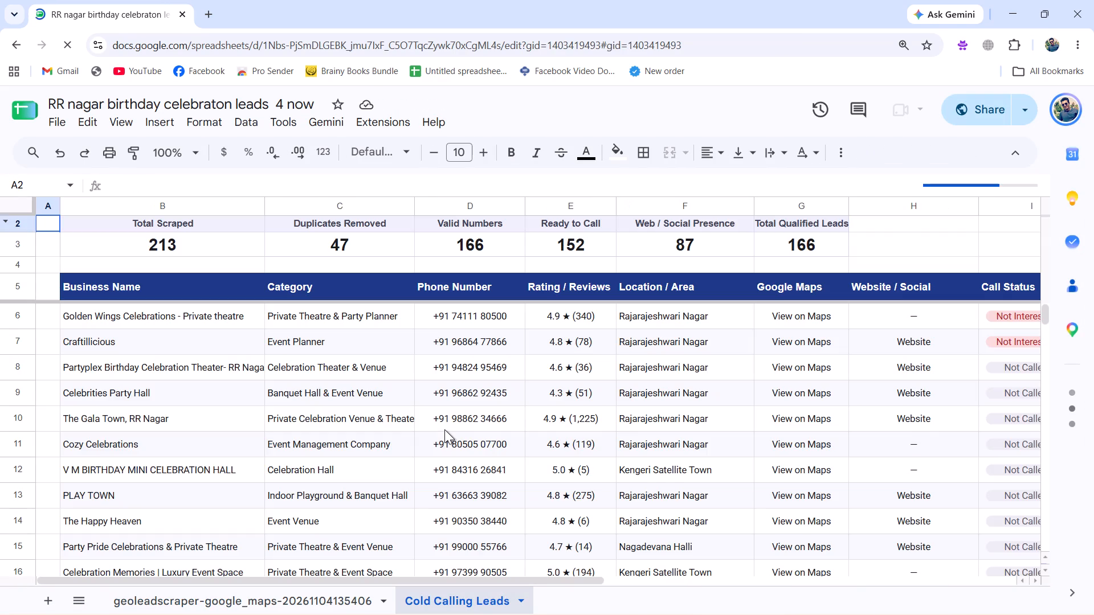
Look through the Cold Calling Leads list down to its last business entries.
{"action": "scroll", "coordinate": [444, 429], "scroll_direction": "down", "scroll_amount": 4}
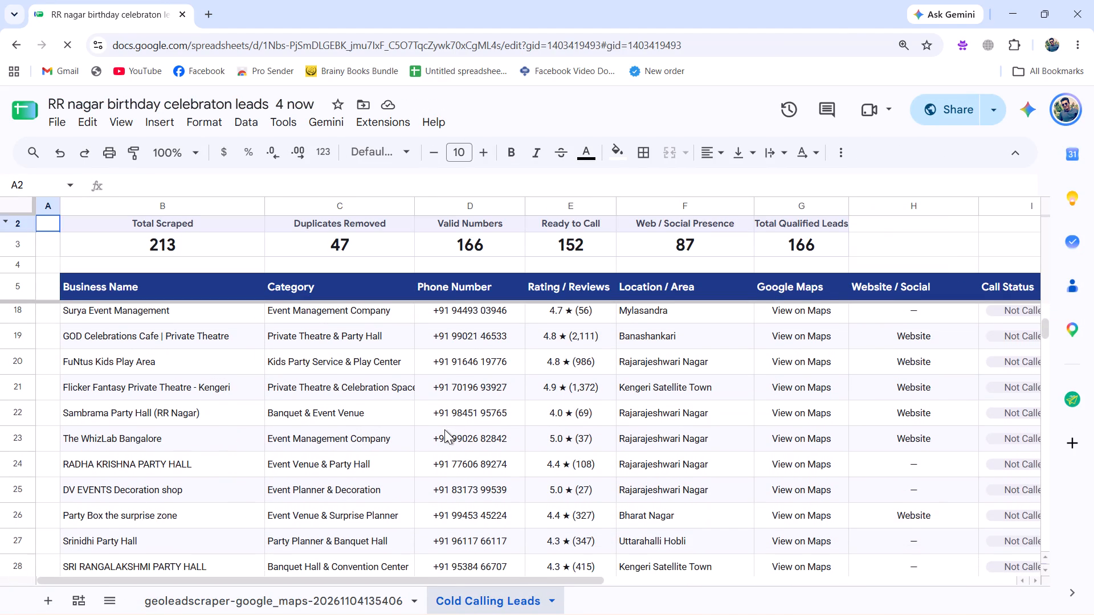
{"action": "scroll", "coordinate": [444, 429], "scroll_direction": "down", "scroll_amount": 5}
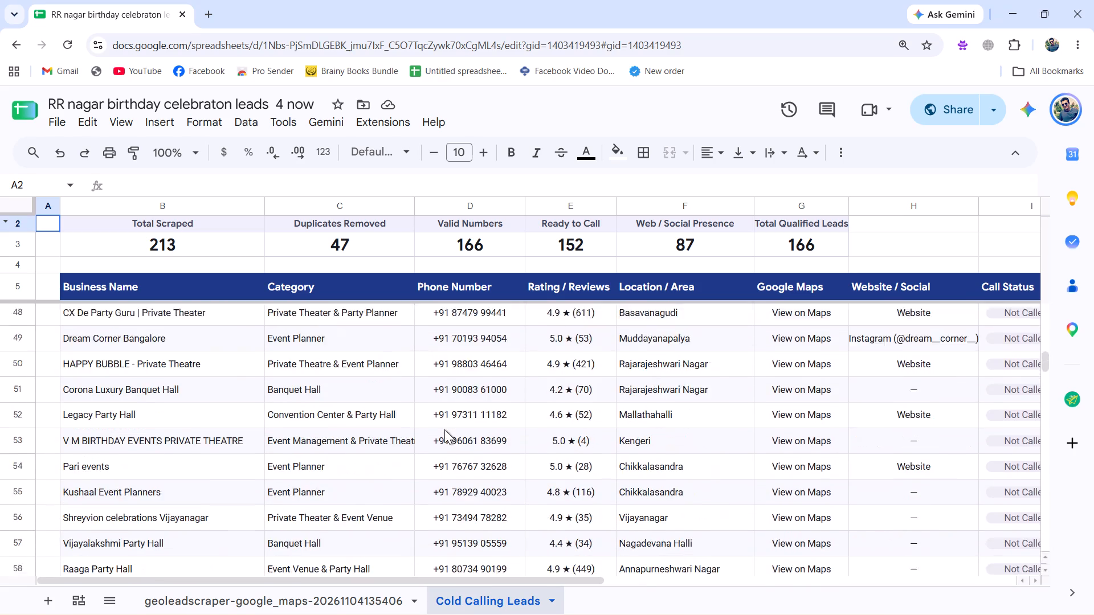
{"action": "scroll", "coordinate": [444, 429], "scroll_direction": "down", "scroll_amount": 6}
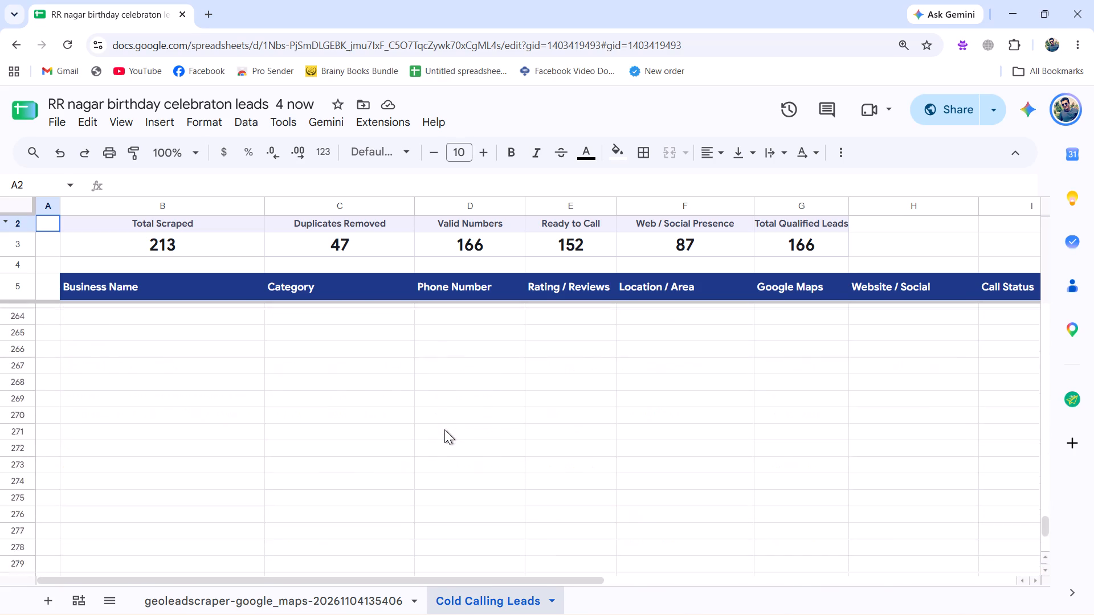
{"action": "scroll", "coordinate": [444, 429], "scroll_direction": "up", "scroll_amount": 9}
{"action": "scroll", "coordinate": [444, 429], "scroll_direction": "down", "scroll_amount": 1}
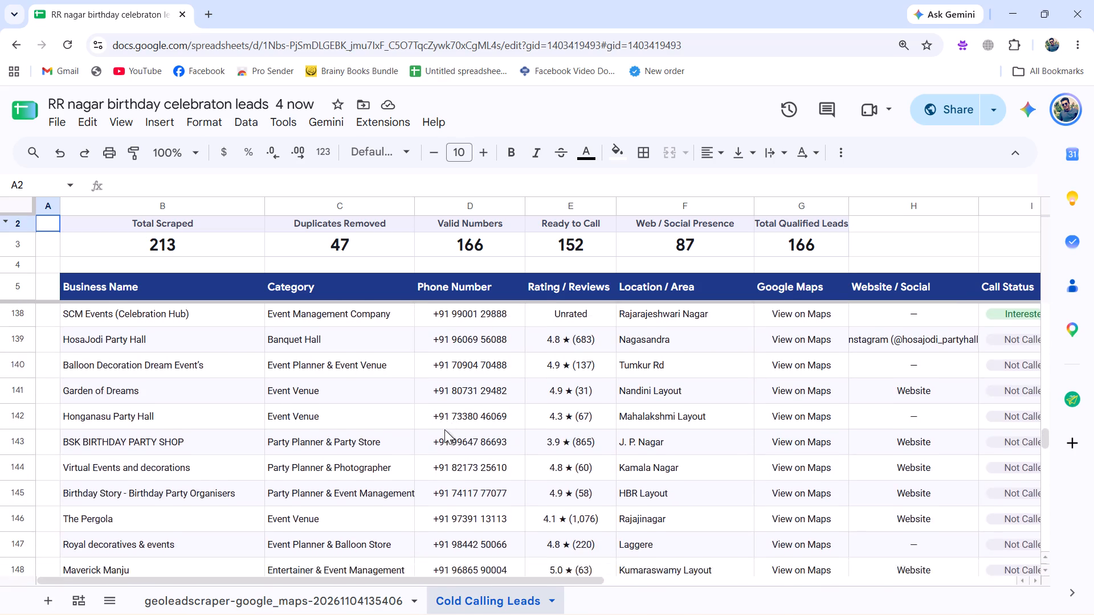
{"action": "scroll", "coordinate": [444, 429], "scroll_direction": "right", "scroll_amount": 5}
{"action": "scroll", "coordinate": [444, 429], "scroll_direction": "down", "scroll_amount": 3}
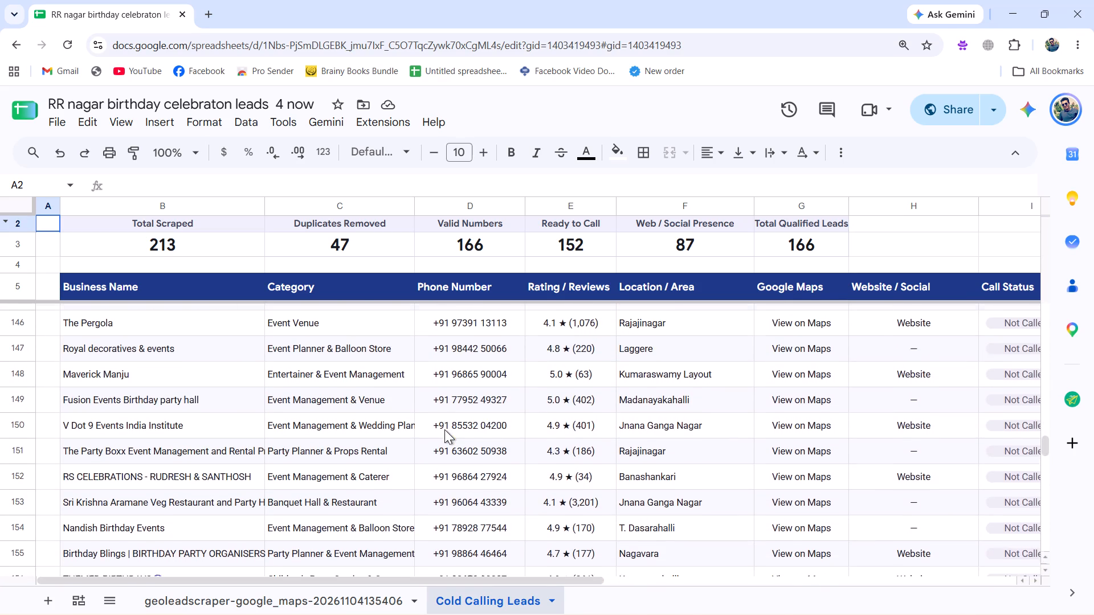
{"action": "scroll", "coordinate": [444, 429], "scroll_direction": "down", "scroll_amount": 5}
{"action": "scroll", "coordinate": [444, 429], "scroll_direction": "up", "scroll_amount": 1}
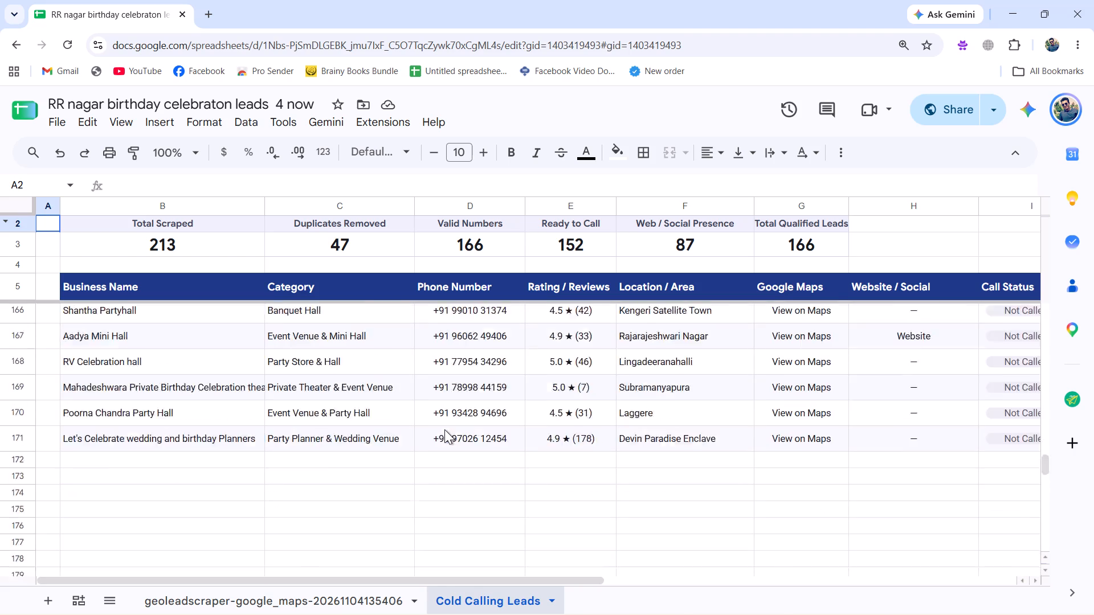
{"action": "scroll", "coordinate": [444, 429], "scroll_direction": "up", "scroll_amount": 1}
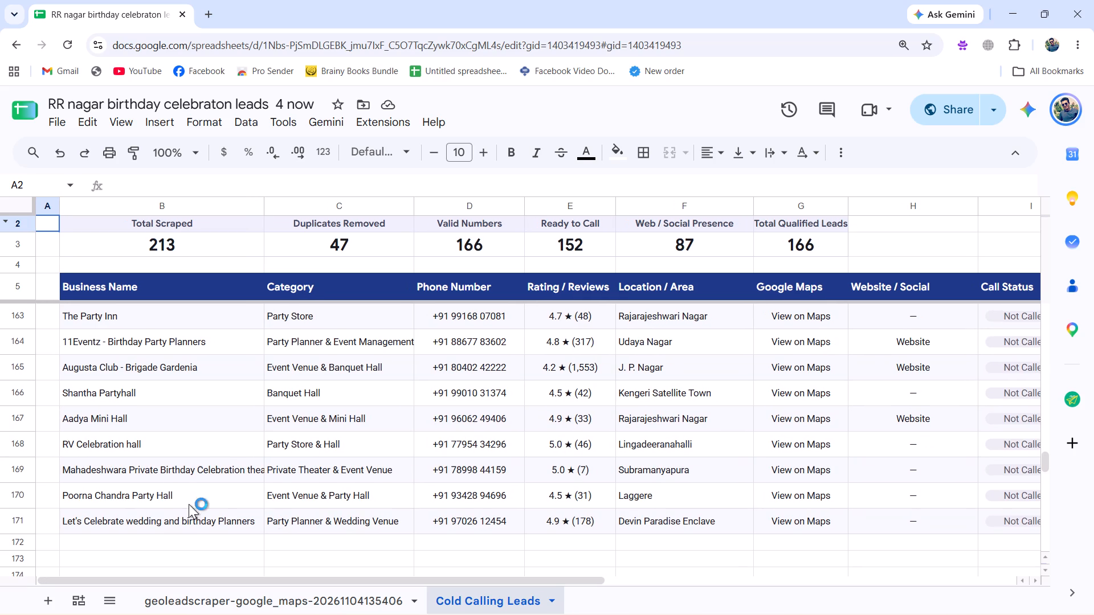
Copy the business name Poorna Chandra Party Hall from row 170, search the web for it in a new tab and review the results.
{"action": "double_click", "coordinate": [187, 487]}
{"action": "double_click", "coordinate": [187, 487]}
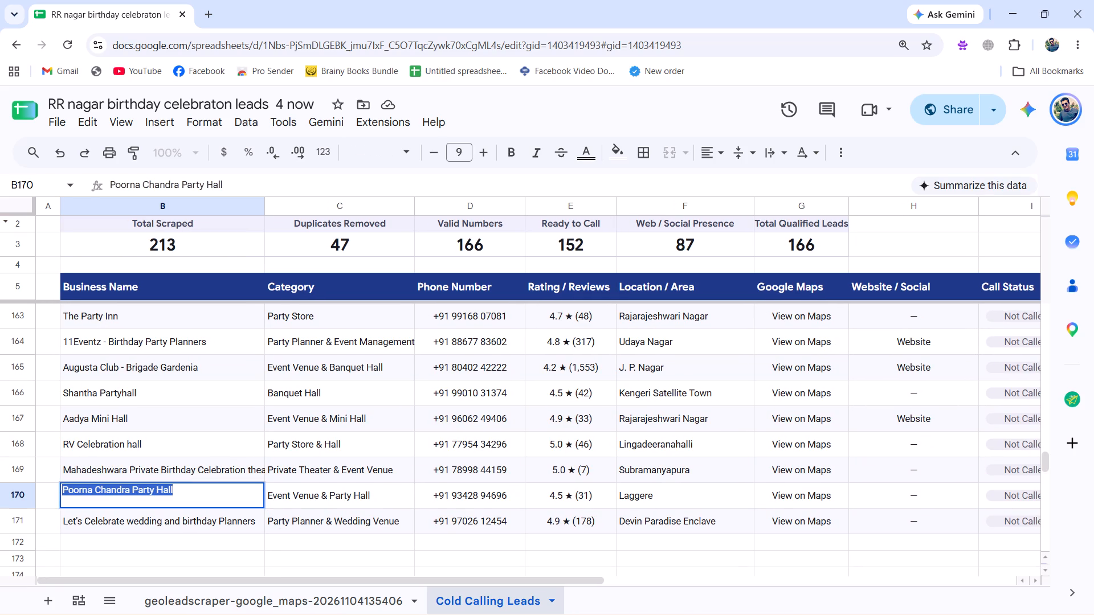
{"action": "key", "text": "ctrl+c"}
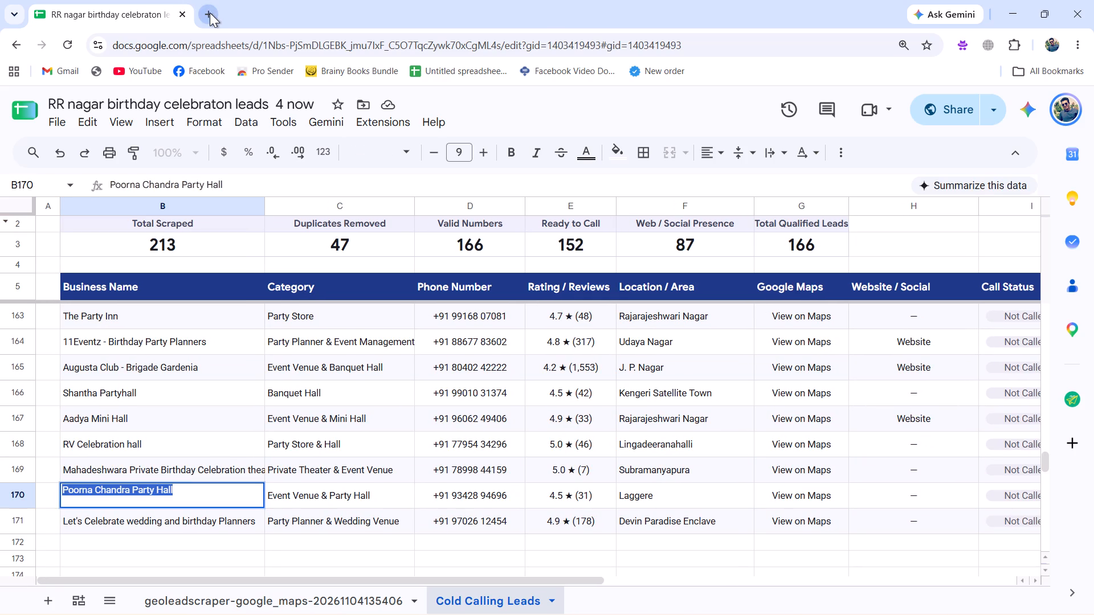
{"action": "left_click", "coordinate": [210, 13]}
{"action": "left_click", "coordinate": [183, 51]}
{"action": "key", "text": "ctrl+v"}
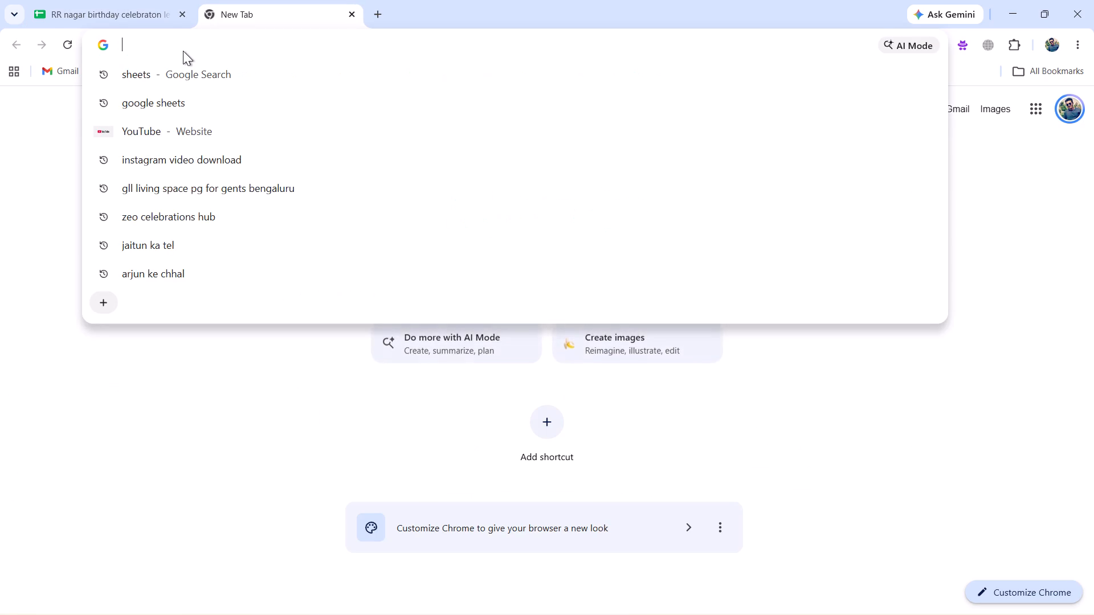
{"action": "key", "text": "Return"}
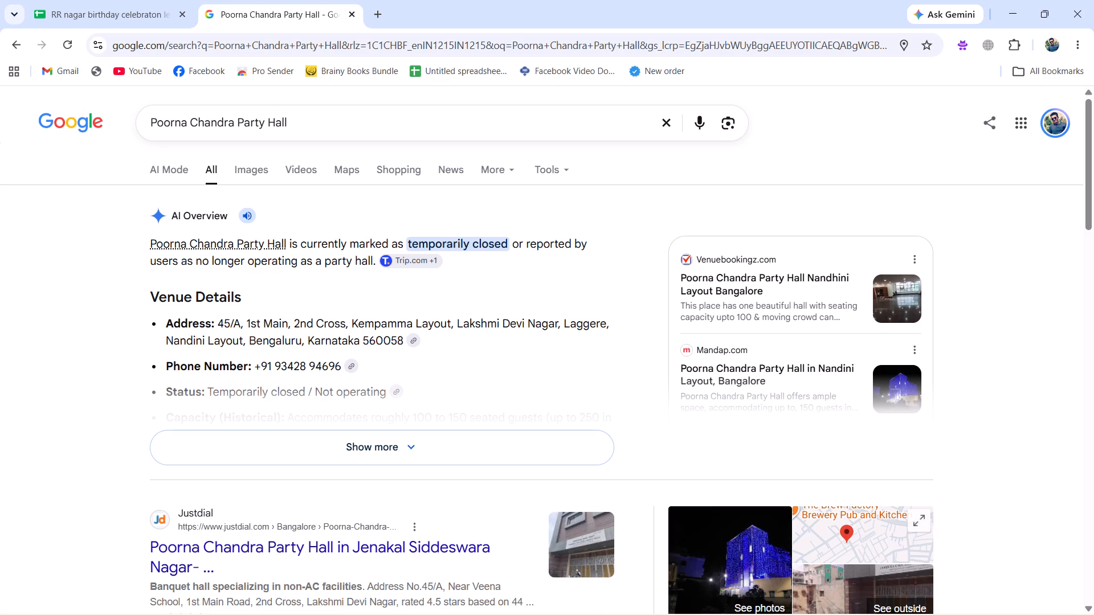
{"action": "scroll", "coordinate": [220, 293], "scroll_direction": "down", "scroll_amount": 1}
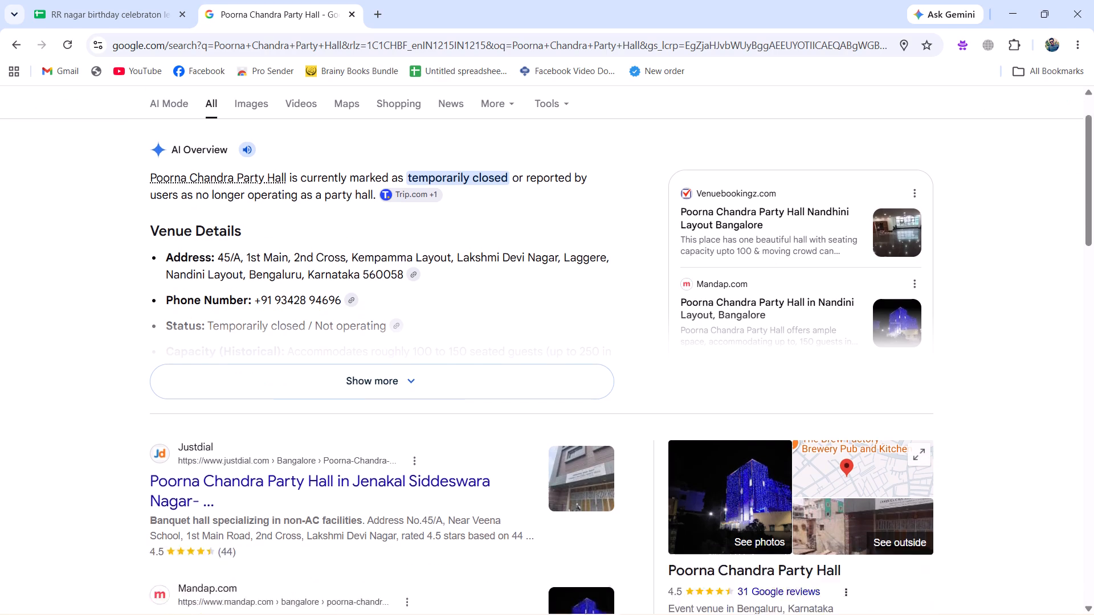
{"action": "scroll", "coordinate": [220, 293], "scroll_direction": "down", "scroll_amount": 1}
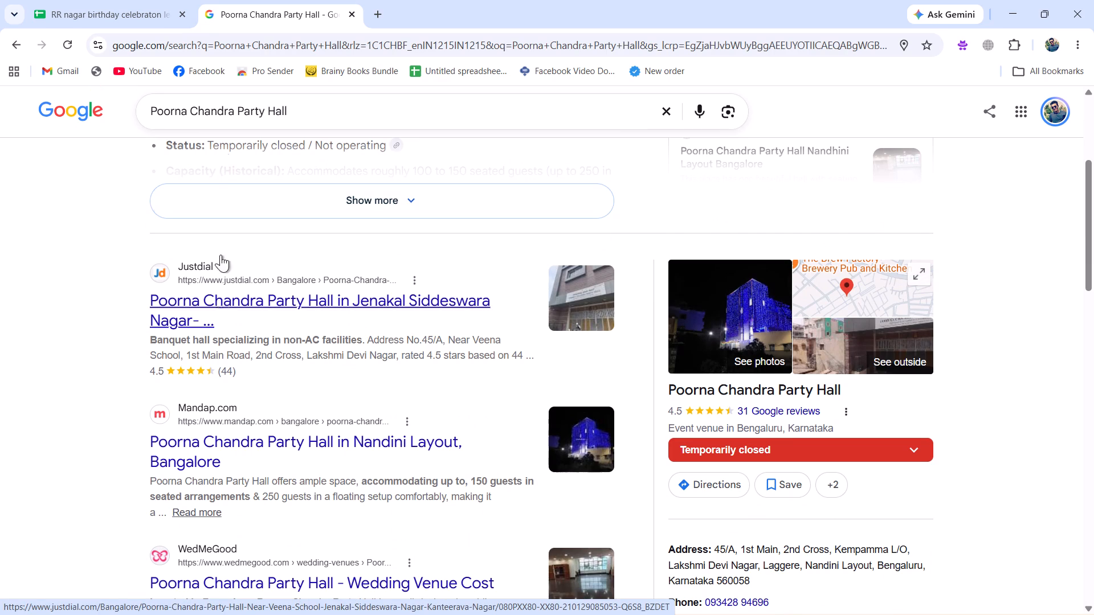
Back in the leads spreadsheet, set the Proposal Status of Poorna Chandra Party Hall in row 170 to Rejected.
{"action": "left_click", "coordinate": [120, 28]}
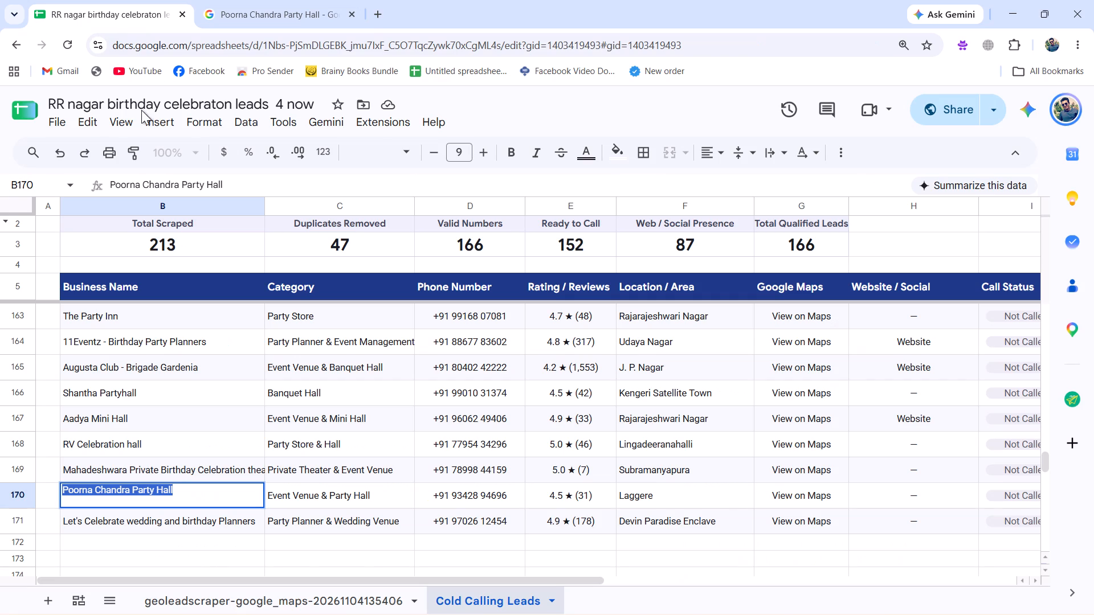
{"action": "left_click", "coordinate": [258, 564]}
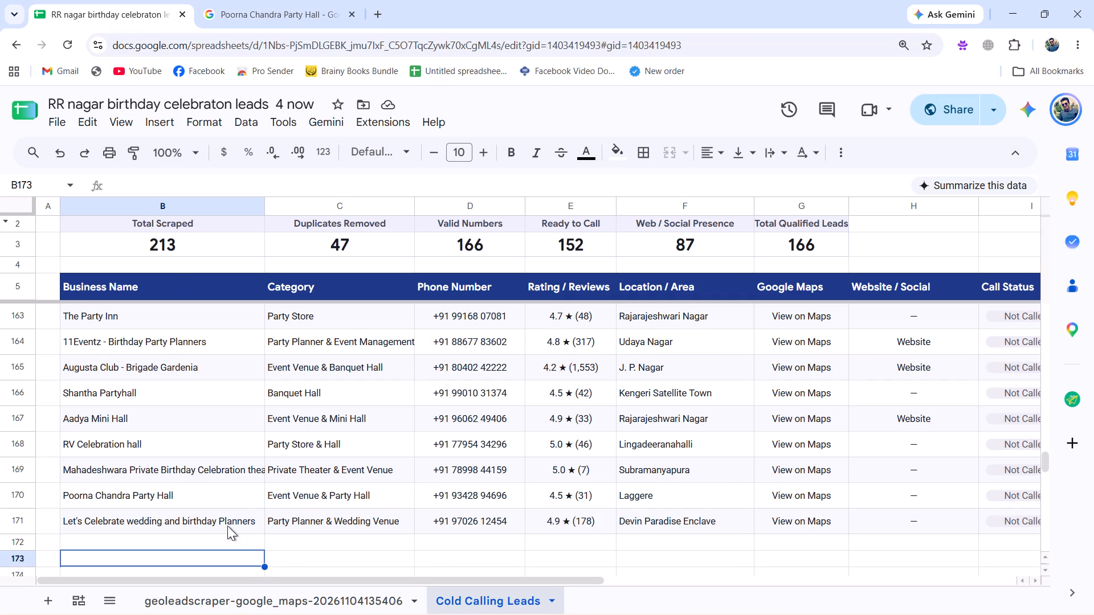
{"action": "scroll", "coordinate": [510, 526], "scroll_direction": "left", "scroll_amount": 3}
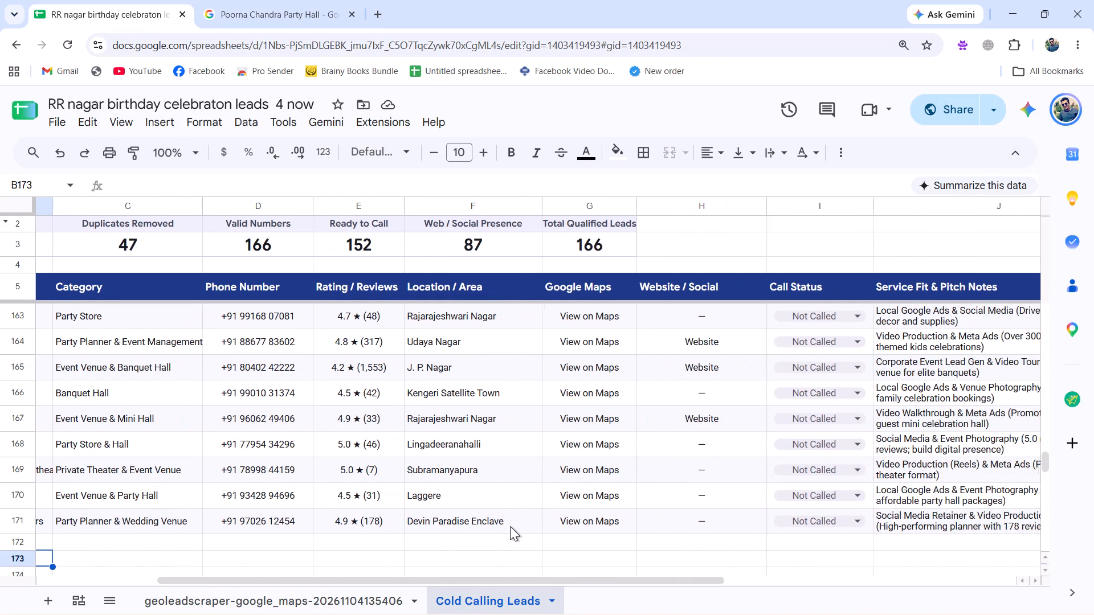
{"action": "scroll", "coordinate": [510, 526], "scroll_direction": "left", "scroll_amount": 2}
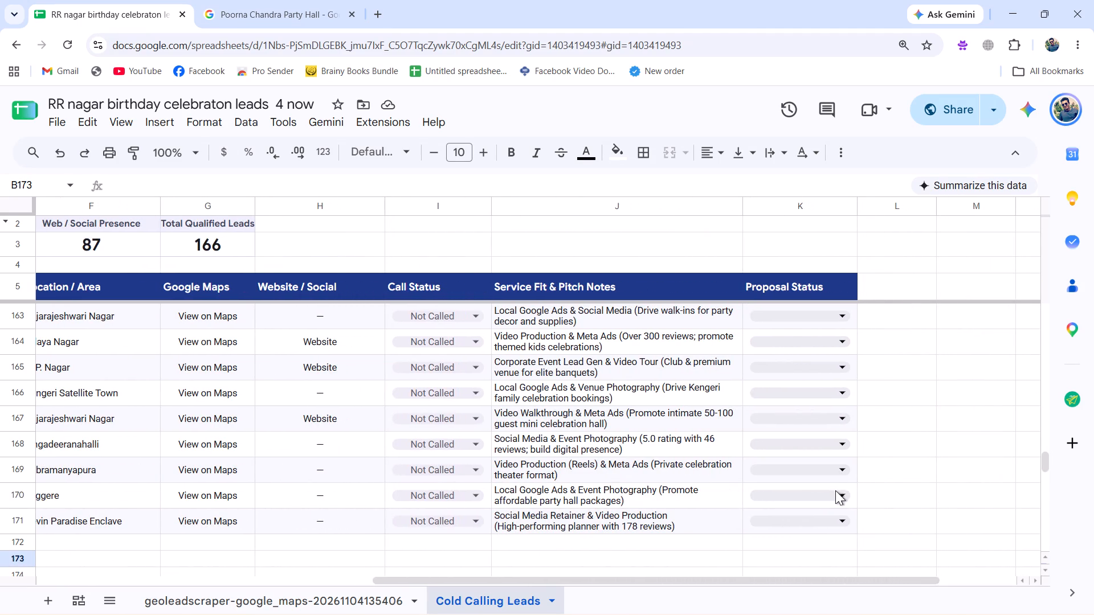
{"action": "left_click", "coordinate": [836, 493]}
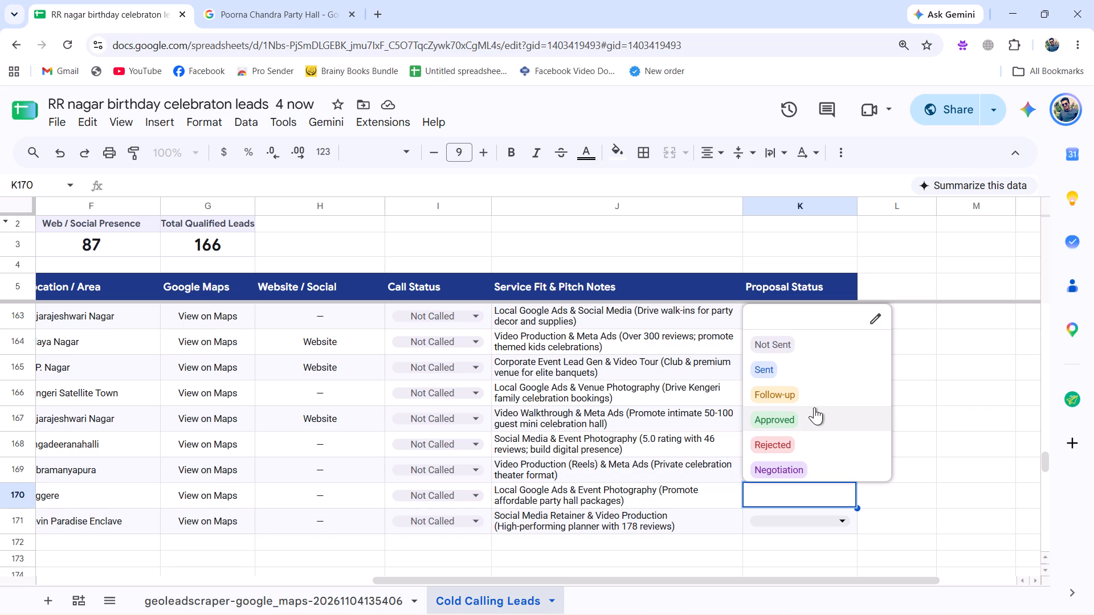
{"action": "scroll", "coordinate": [769, 362], "scroll_direction": "down", "scroll_amount": 3}
{"action": "scroll", "coordinate": [782, 473], "scroll_direction": "down", "scroll_amount": 2}
{"action": "left_click", "coordinate": [783, 447]}
{"action": "scroll", "coordinate": [743, 446], "scroll_direction": "right", "scroll_amount": 4}
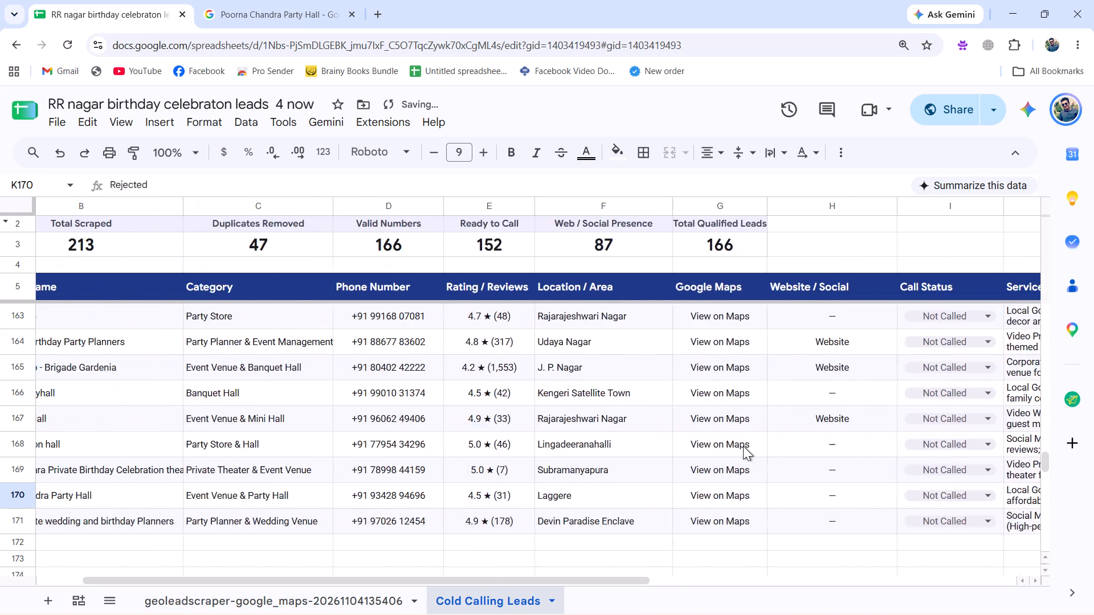
Set the Call Status of Poorna Chandra Party Hall in row 170 to Invalid Number.
{"action": "scroll", "coordinate": [743, 446], "scroll_direction": "right", "scroll_amount": 3}
{"action": "scroll", "coordinate": [743, 446], "scroll_direction": "left", "scroll_amount": 2}
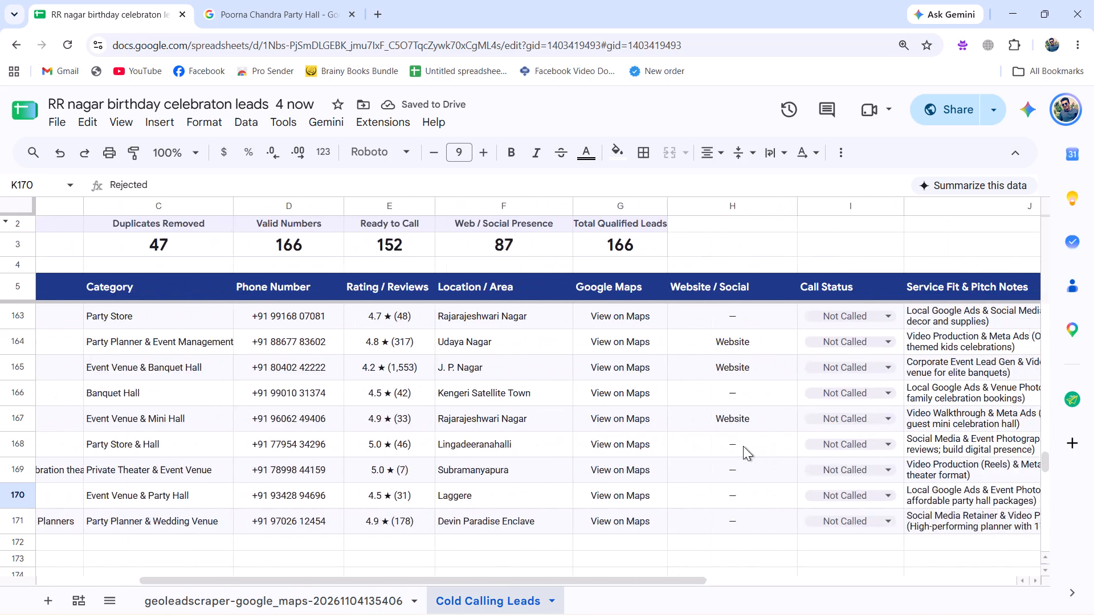
{"action": "scroll", "coordinate": [743, 446], "scroll_direction": "left", "scroll_amount": 2}
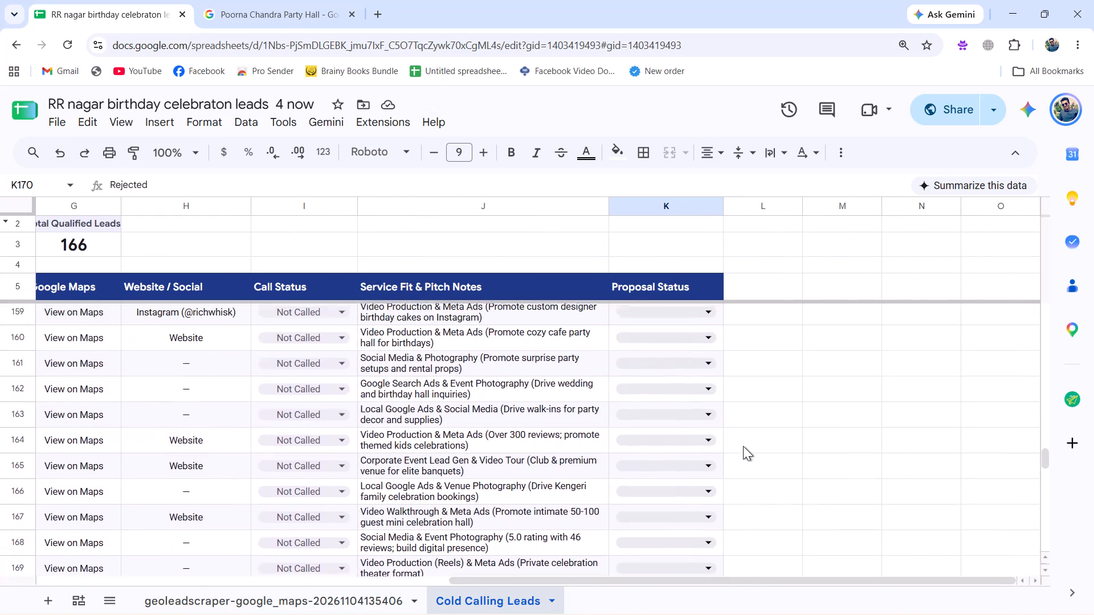
{"action": "scroll", "coordinate": [743, 446], "scroll_direction": "right", "scroll_amount": 1}
{"action": "scroll", "coordinate": [743, 446], "scroll_direction": "up", "scroll_amount": 1}
{"action": "scroll", "coordinate": [743, 446], "scroll_direction": "right", "scroll_amount": 3}
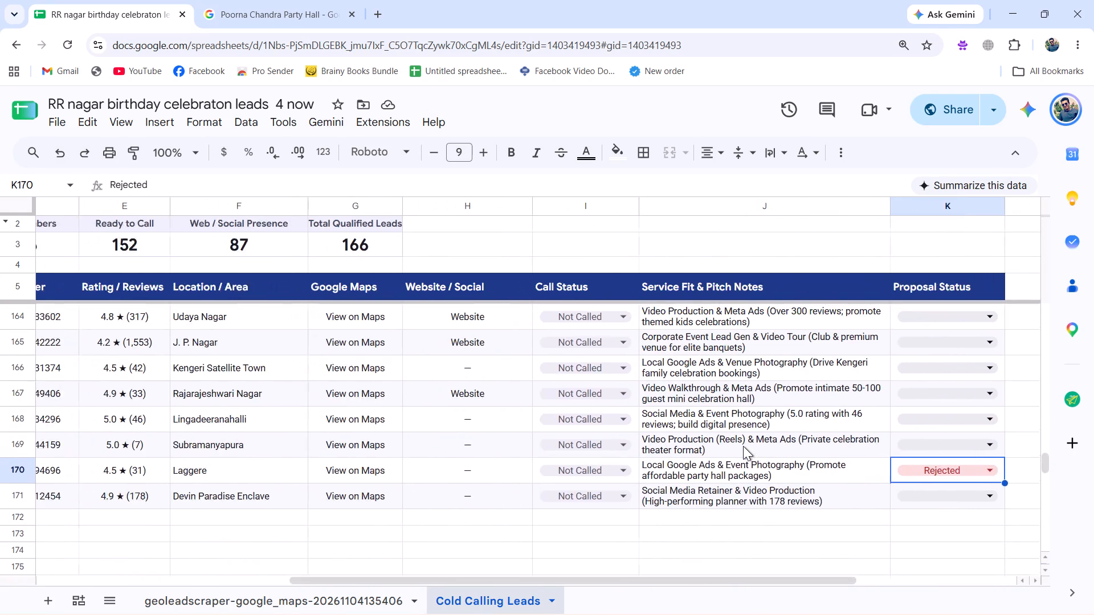
{"action": "scroll", "coordinate": [743, 446], "scroll_direction": "right", "scroll_amount": 1}
{"action": "scroll", "coordinate": [743, 446], "scroll_direction": "up", "scroll_amount": 2}
{"action": "scroll", "coordinate": [743, 446], "scroll_direction": "right", "scroll_amount": 3}
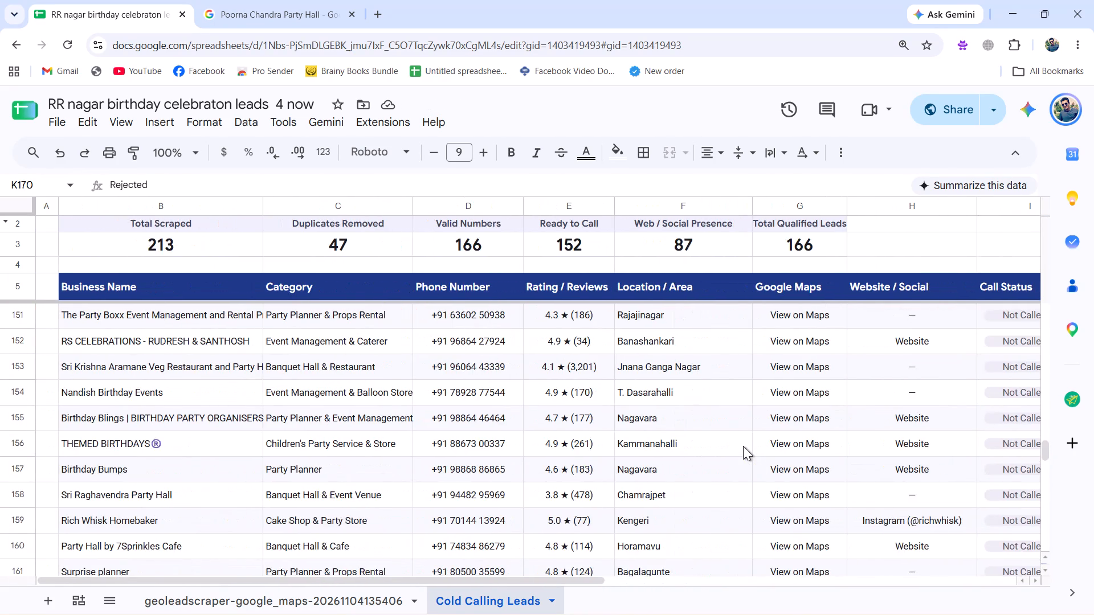
{"action": "scroll", "coordinate": [743, 446], "scroll_direction": "left", "scroll_amount": 6}
{"action": "scroll", "coordinate": [743, 446], "scroll_direction": "down", "scroll_amount": 2}
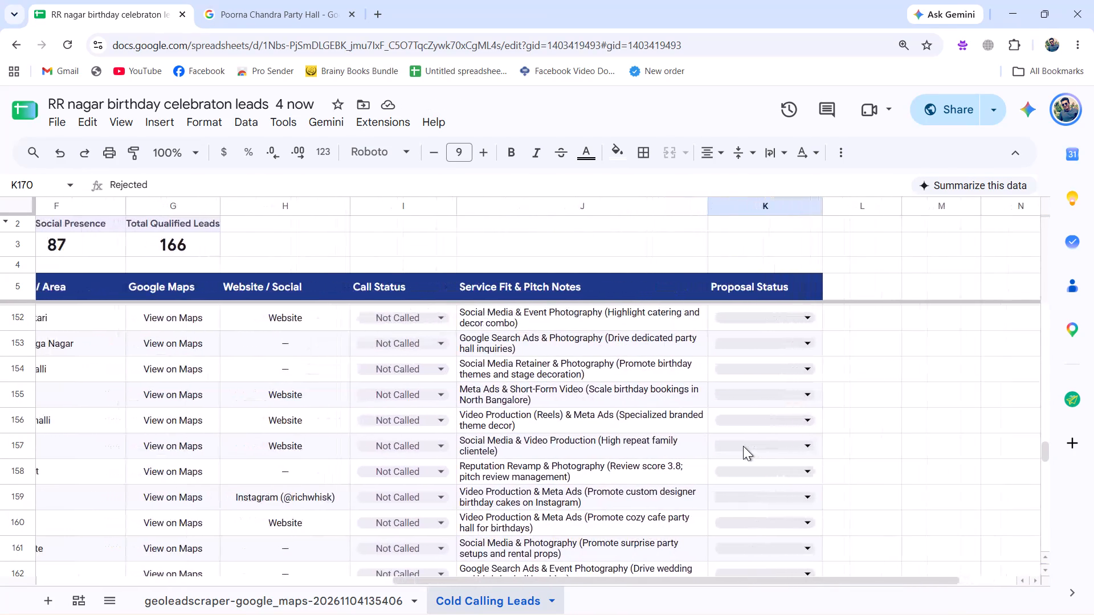
{"action": "scroll", "coordinate": [743, 446], "scroll_direction": "down", "scroll_amount": 2}
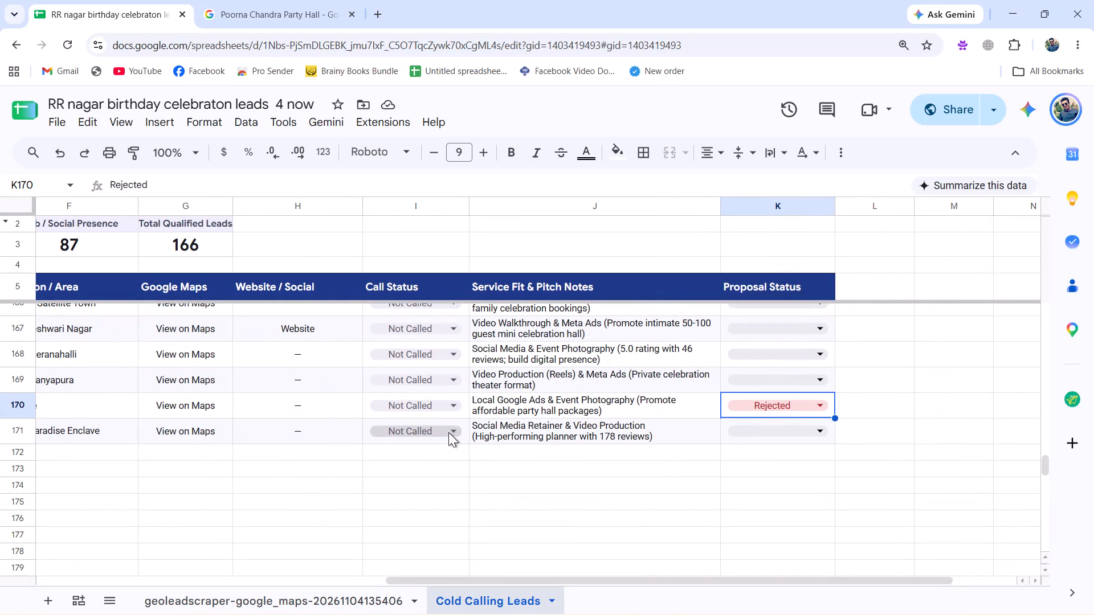
{"action": "left_click", "coordinate": [448, 405]}
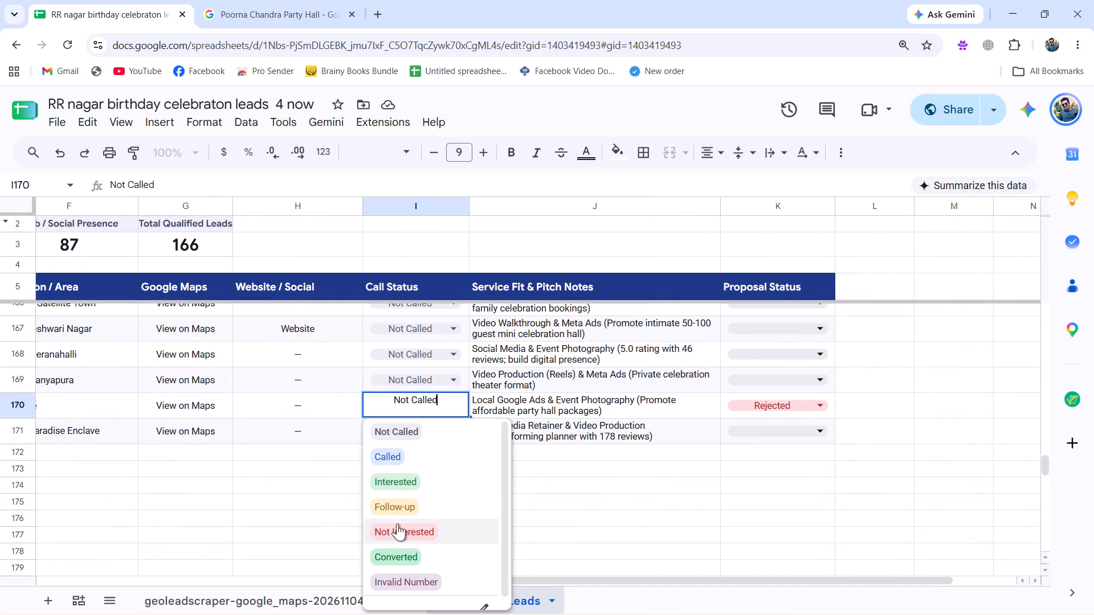
{"action": "scroll", "coordinate": [402, 474], "scroll_direction": "down", "scroll_amount": 1}
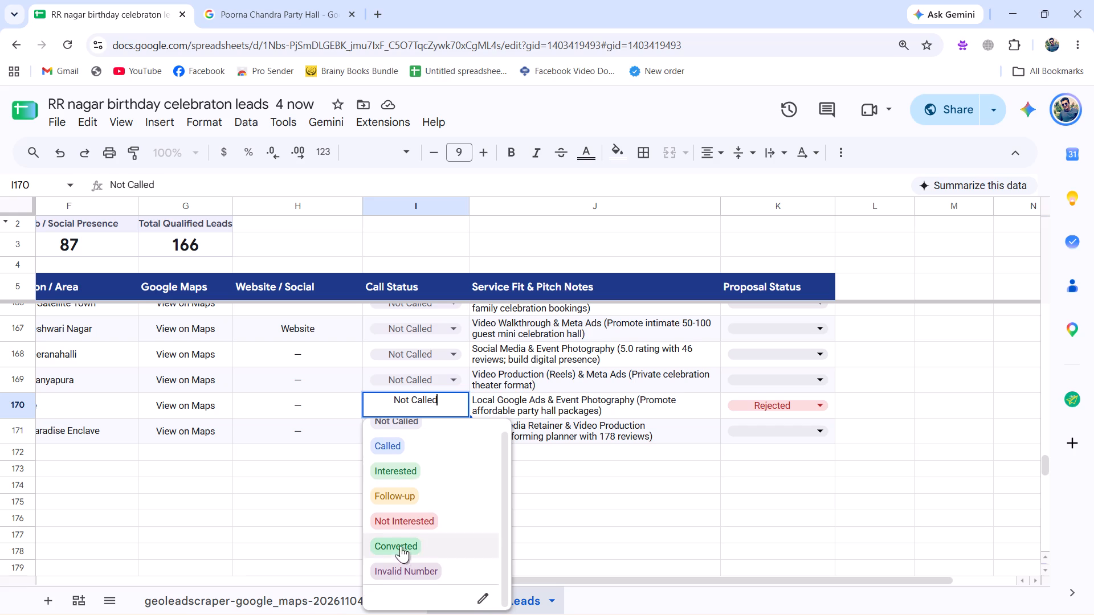
{"action": "left_click", "coordinate": [407, 574]}
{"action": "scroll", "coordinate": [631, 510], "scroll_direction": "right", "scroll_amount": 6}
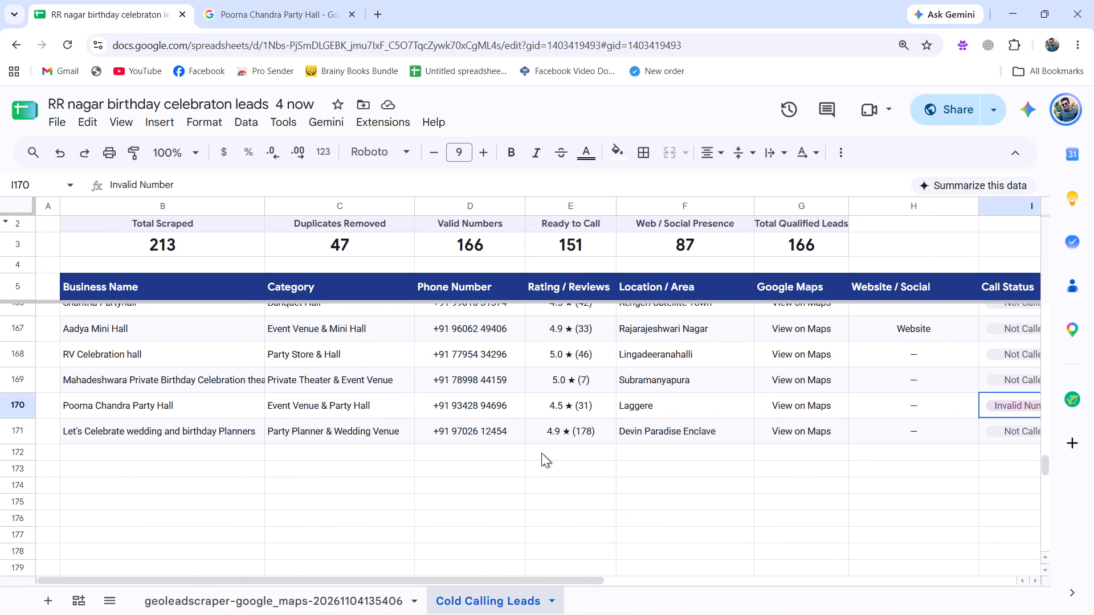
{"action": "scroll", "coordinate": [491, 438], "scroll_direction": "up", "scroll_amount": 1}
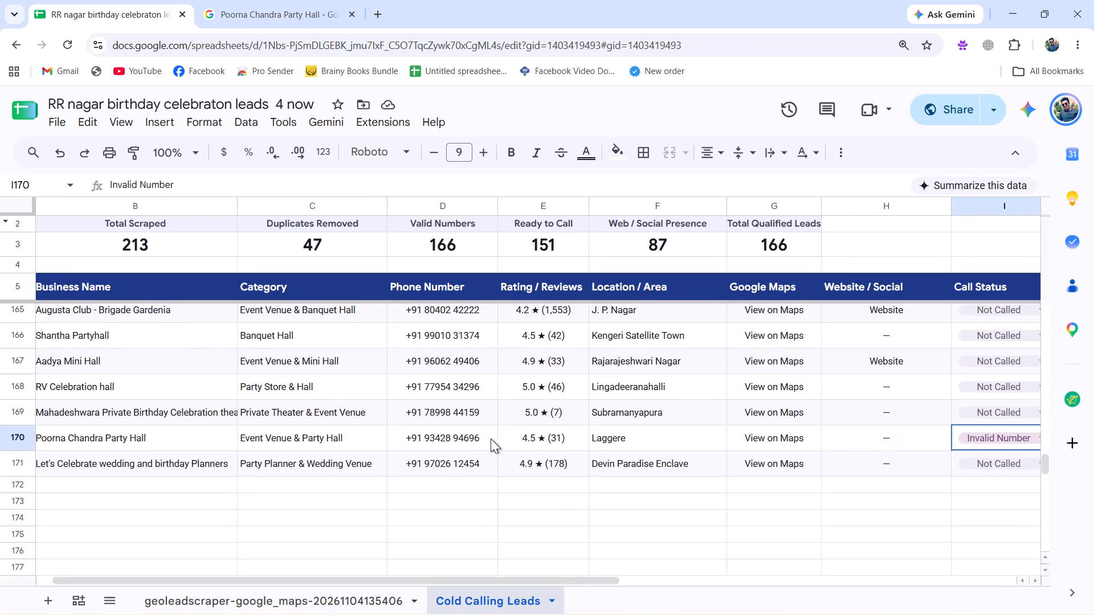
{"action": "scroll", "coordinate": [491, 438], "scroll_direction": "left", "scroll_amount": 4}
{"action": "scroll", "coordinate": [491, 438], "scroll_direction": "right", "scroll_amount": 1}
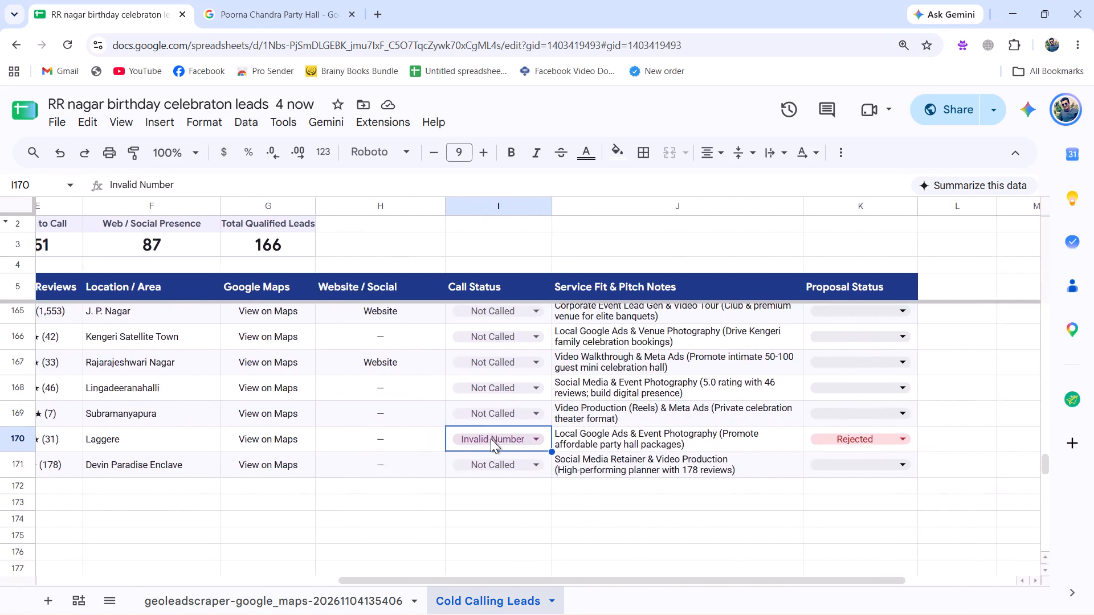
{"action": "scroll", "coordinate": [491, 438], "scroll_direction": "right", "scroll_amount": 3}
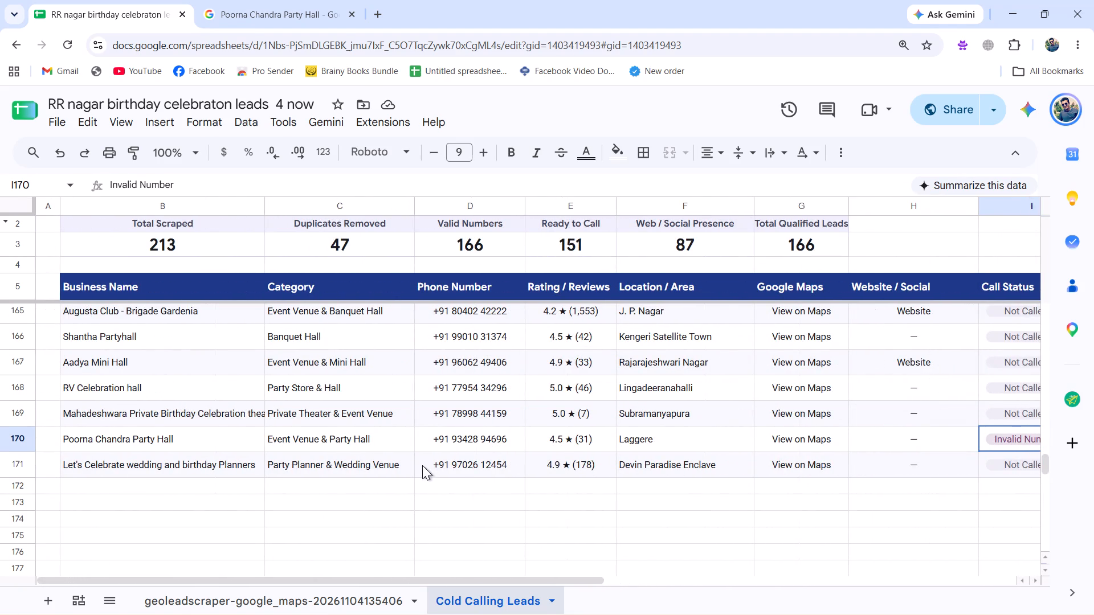
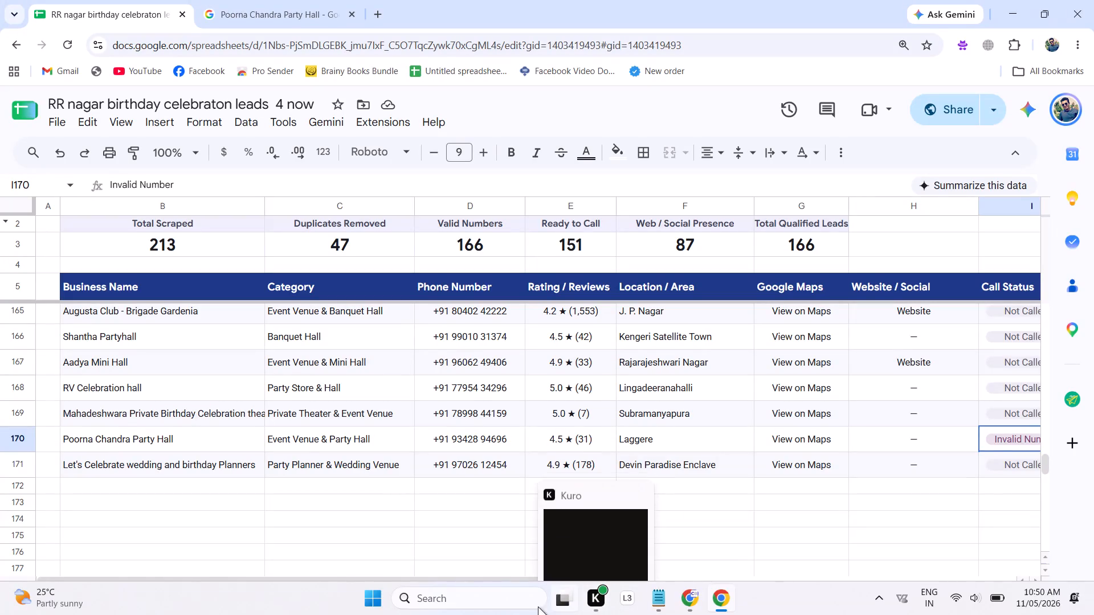
Set the Call Status of Let's Celebrate wedding and birthday Planners in row 171 to Invalid Number.
{"action": "scroll", "coordinate": [435, 494], "scroll_direction": "left", "scroll_amount": 1}
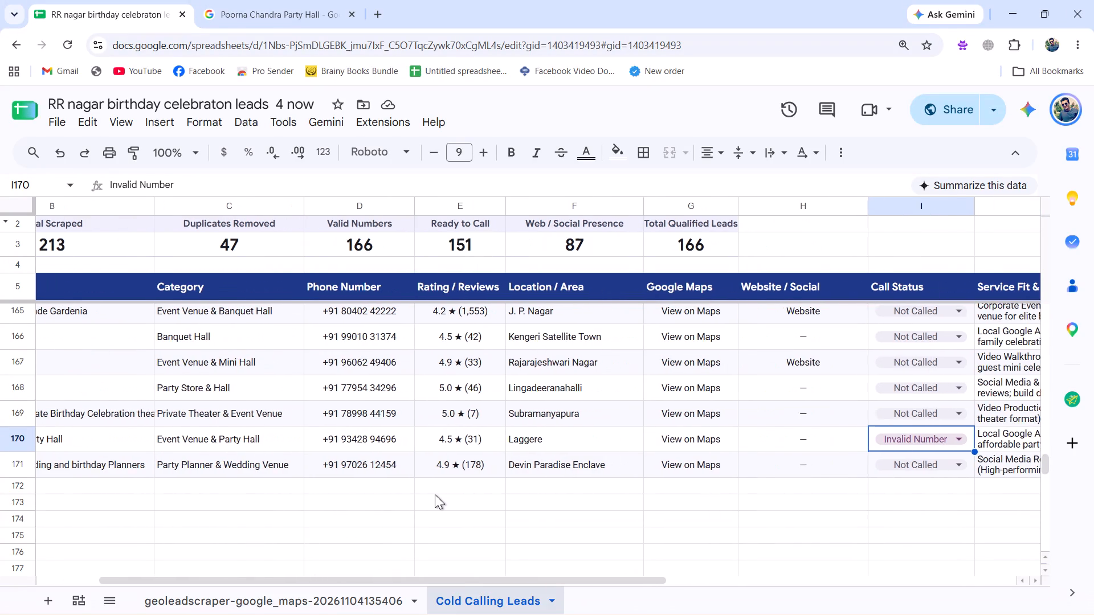
{"action": "scroll", "coordinate": [435, 494], "scroll_direction": "left", "scroll_amount": 1}
{"action": "left_click", "coordinate": [915, 461]}
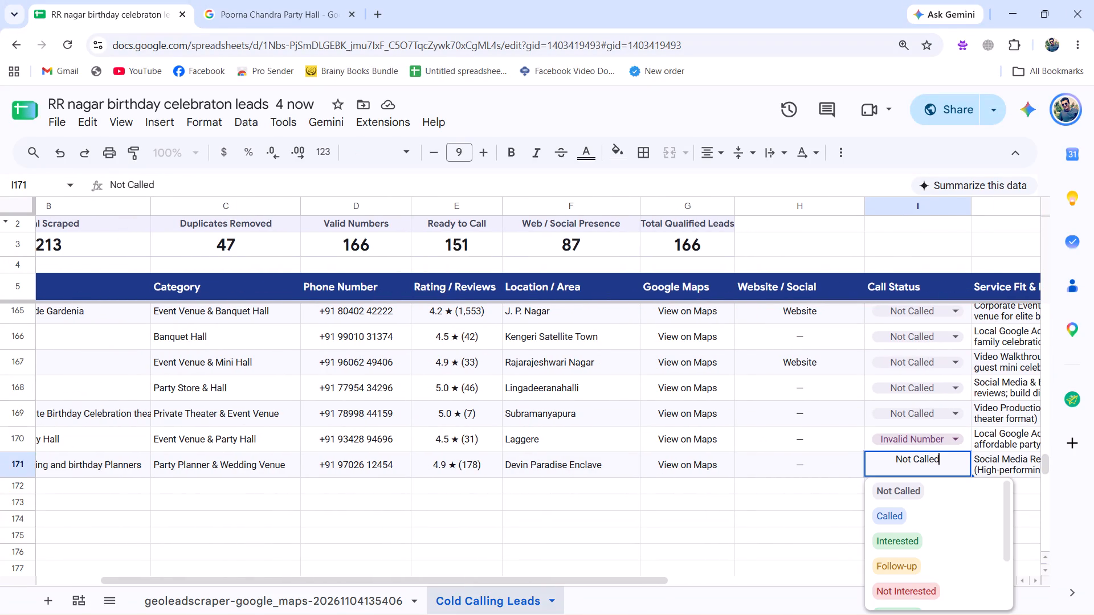
{"action": "scroll", "coordinate": [901, 539], "scroll_direction": "down", "scroll_amount": 2}
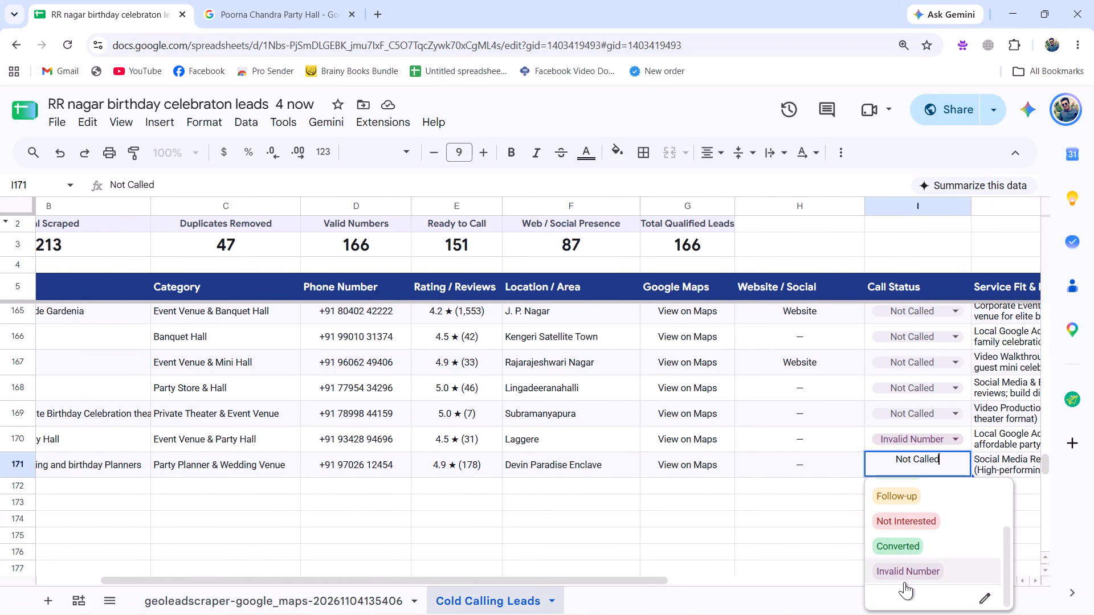
{"action": "left_click", "coordinate": [907, 571]}
{"action": "scroll", "coordinate": [831, 530], "scroll_direction": "right", "scroll_amount": 7}
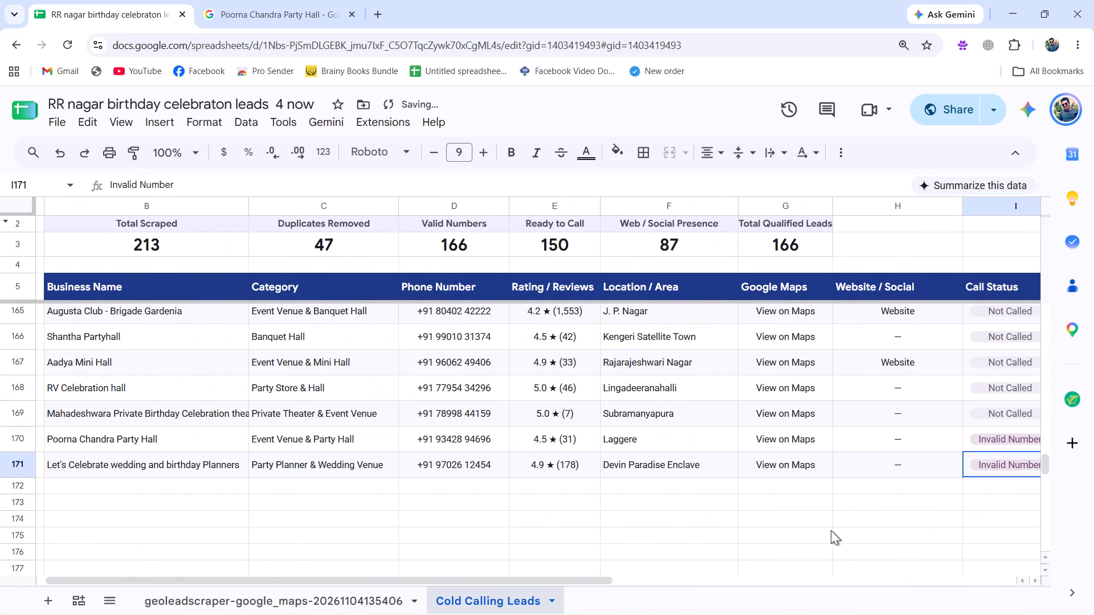
{"action": "scroll", "coordinate": [831, 530], "scroll_direction": "up", "scroll_amount": 1}
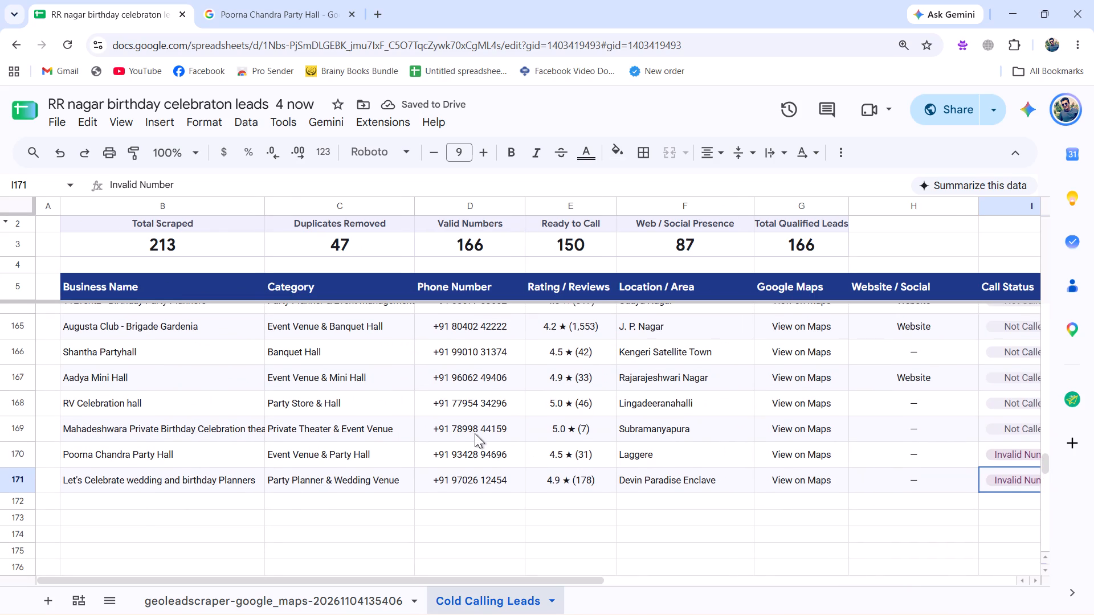
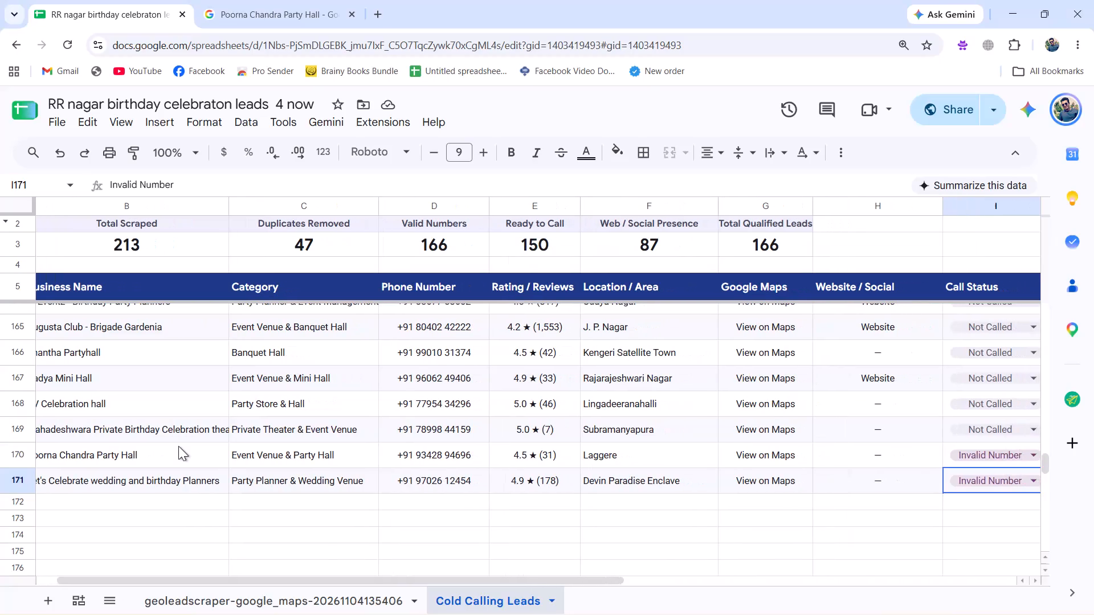
Set the Call Status of Mahadeshwara Private Birthday Celebration theater in row 169 to Invalid Number.
{"action": "left_click", "coordinate": [1024, 432]}
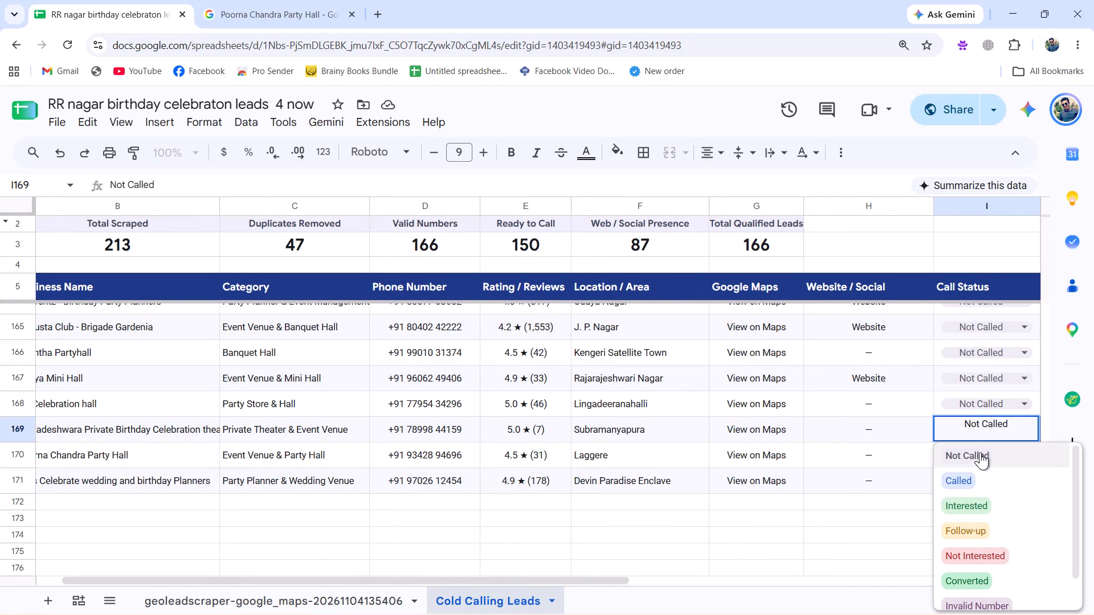
{"action": "left_click", "coordinate": [971, 601]}
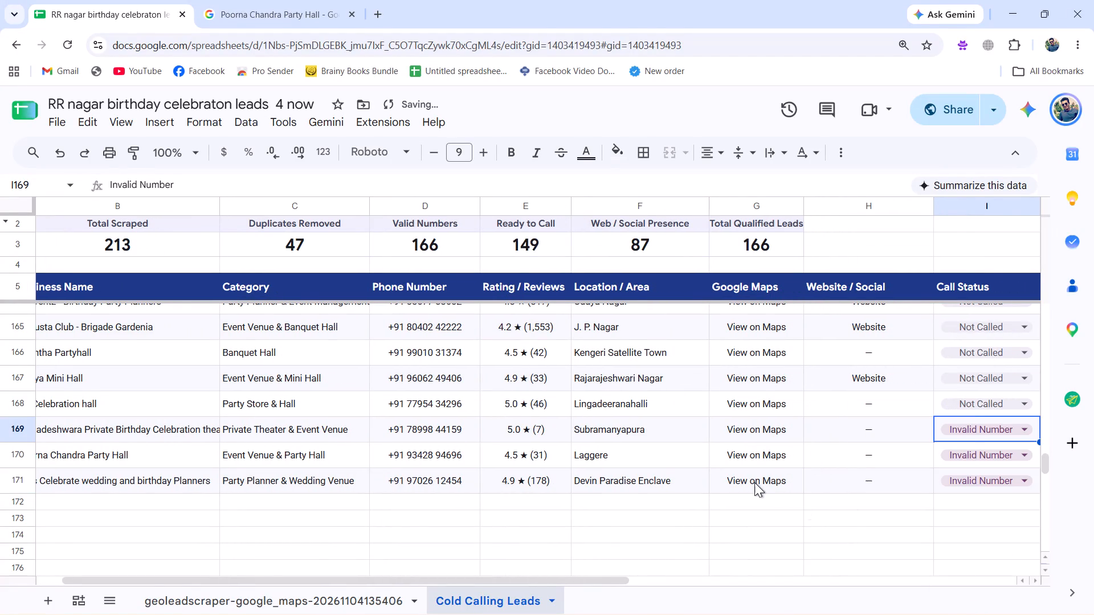
Select the business name RV Celebration hall in row 168 for an online lookup.
{"action": "scroll", "coordinate": [754, 482], "scroll_direction": "right", "scroll_amount": 1}
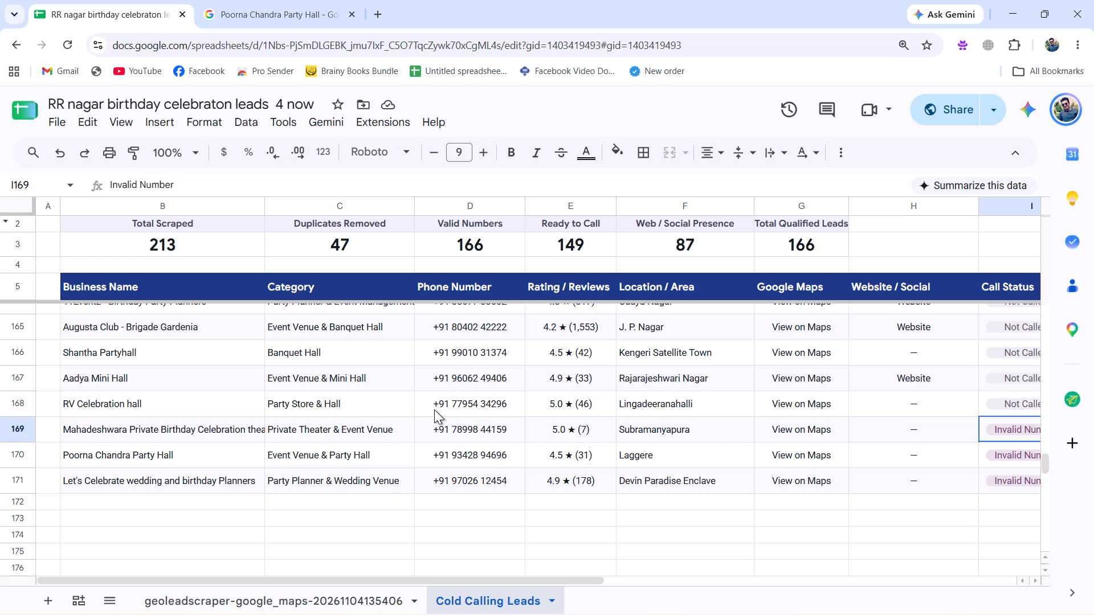
{"action": "left_click_drag", "start_coordinate": [434, 409], "coordinate": [497, 429]}
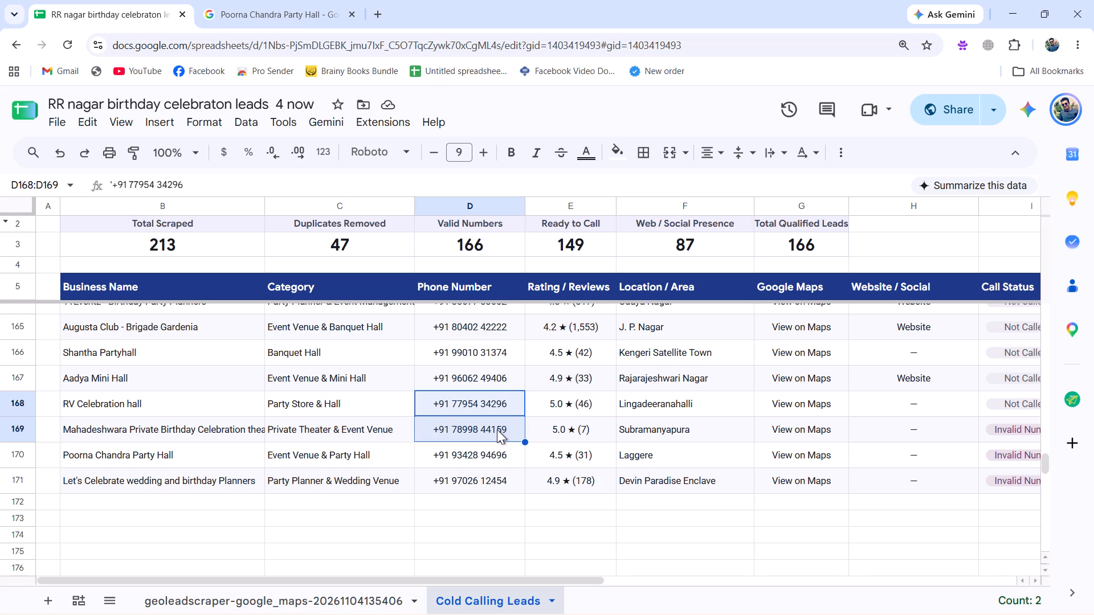
{"action": "left_click", "coordinate": [521, 548]}
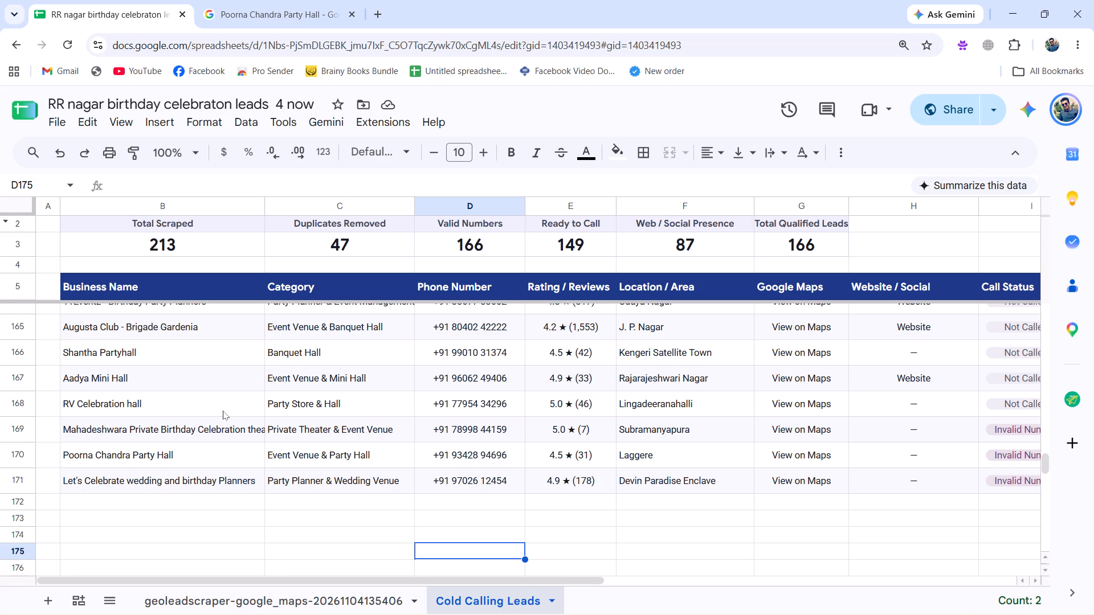
{"action": "left_click", "coordinate": [356, 406]}
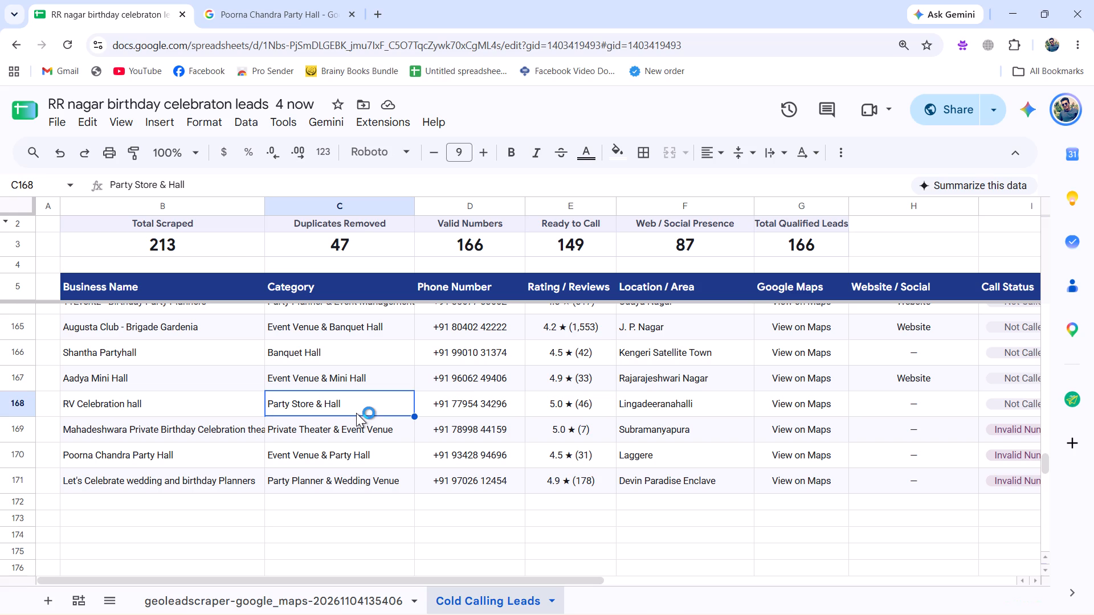
{"action": "double_click", "coordinate": [157, 404]}
{"action": "triple_click", "coordinate": [157, 404]}
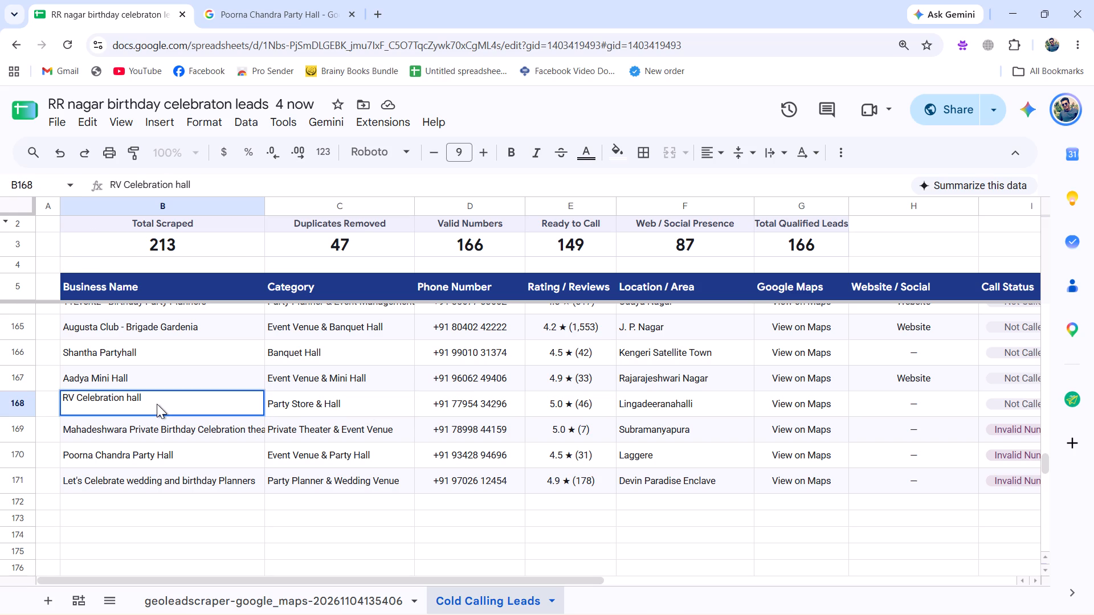
Copy the business name RV Celebration hall from row 168 and search Google for it in a new browser tab.
{"action": "triple_click", "coordinate": [157, 404]}
{"action": "triple_click", "coordinate": [148, 393]}
{"action": "left_click", "coordinate": [148, 393]}
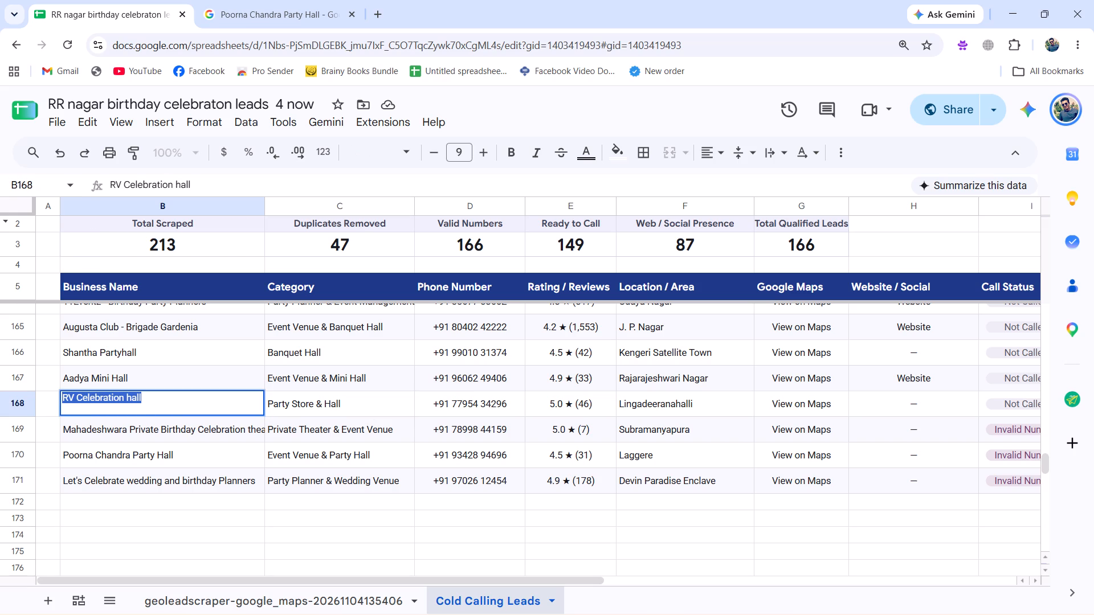
{"action": "key", "text": "ctrl+c"}
{"action": "left_click", "coordinate": [389, 17]}
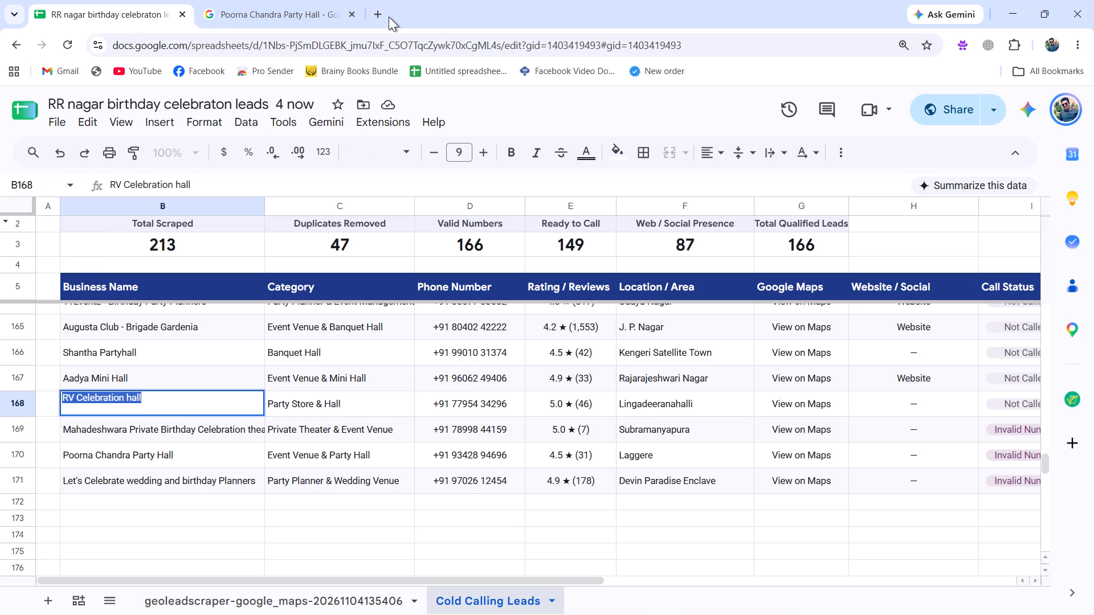
{"action": "left_click", "coordinate": [379, 12]}
{"action": "left_click", "coordinate": [327, 47]}
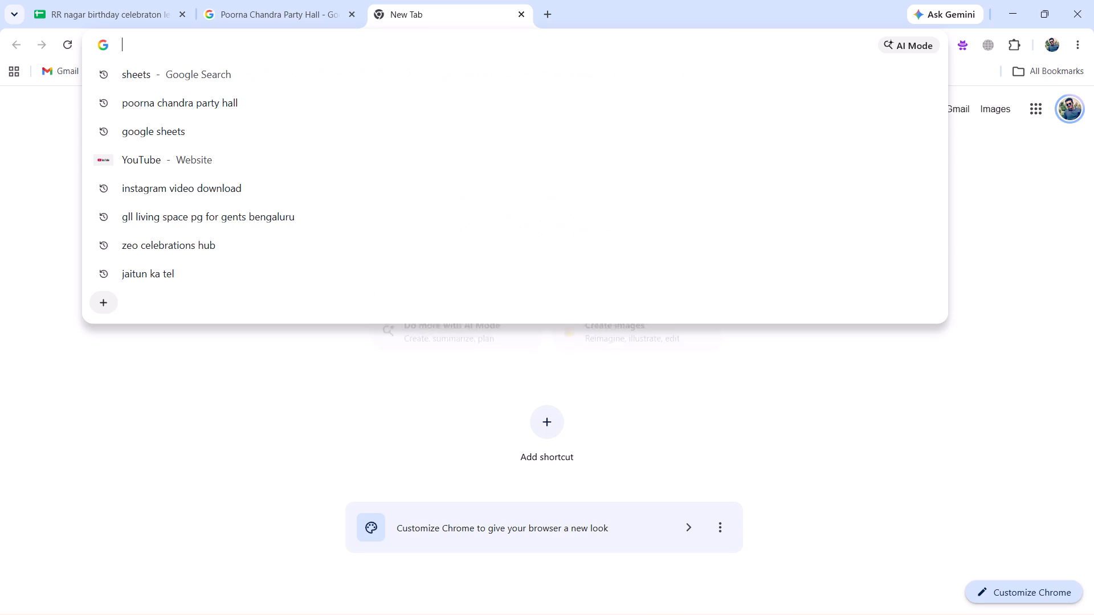
{"action": "key", "text": "ctrl+v"}
{"action": "key", "text": "Return"}
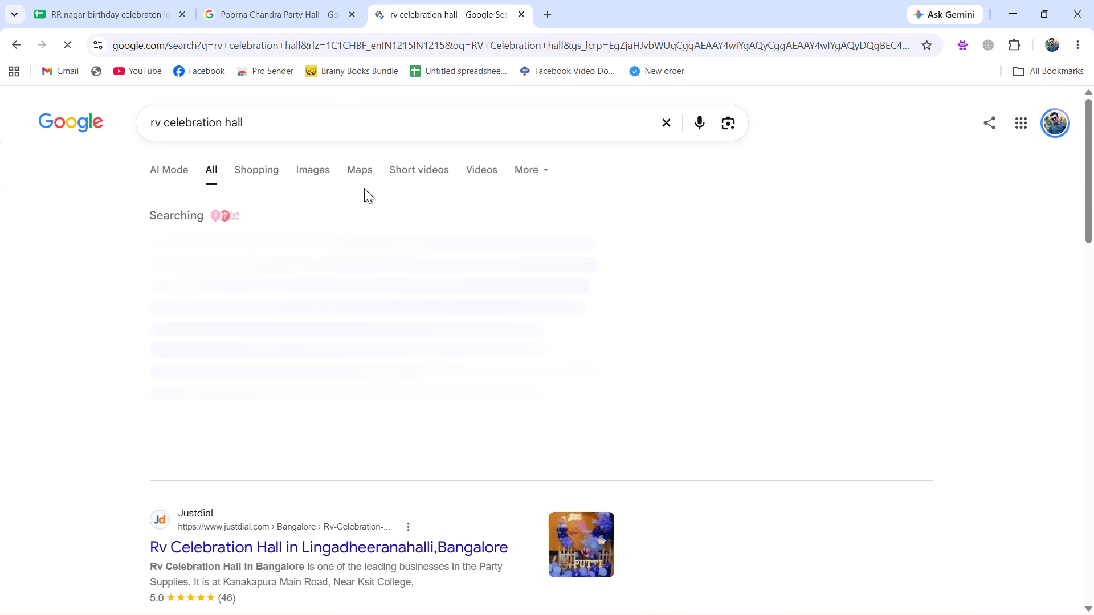
Review the RV Celebration hall search results and its Instagram post for contact details, and return to the results.
{"action": "scroll", "coordinate": [459, 370], "scroll_direction": "down", "scroll_amount": 1}
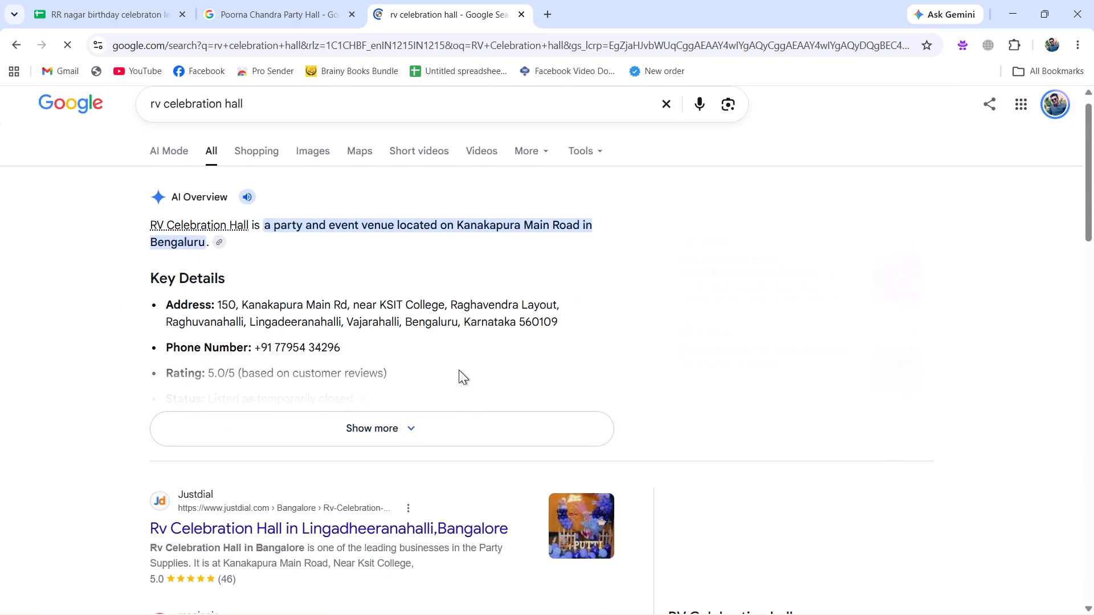
{"action": "scroll", "coordinate": [459, 370], "scroll_direction": "down", "scroll_amount": 3}
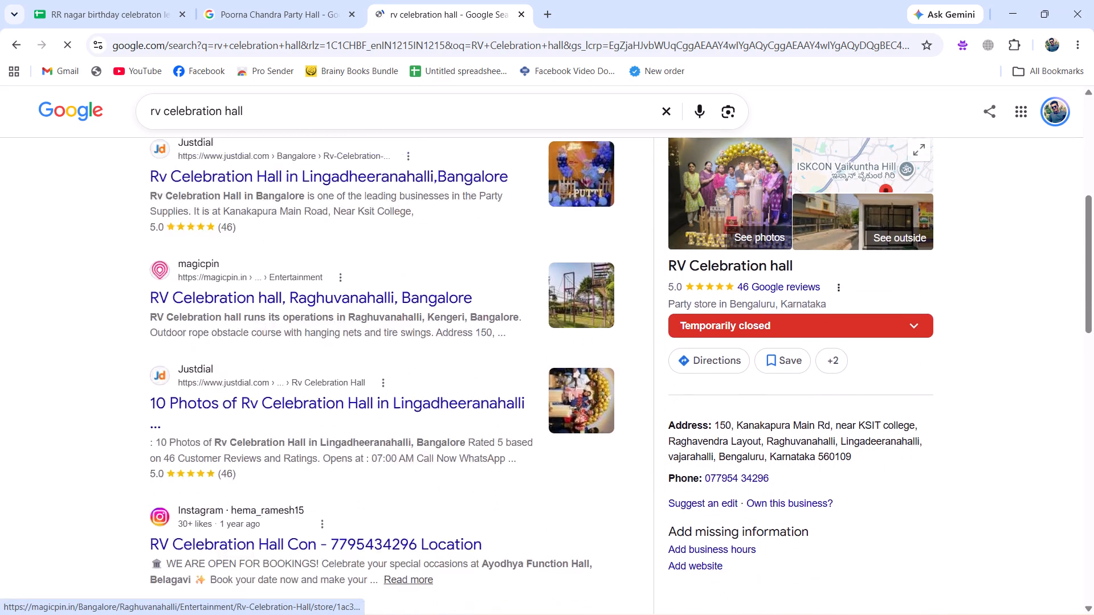
{"action": "scroll", "coordinate": [459, 370], "scroll_direction": "down", "scroll_amount": 1}
{"action": "left_click", "coordinate": [275, 489]}
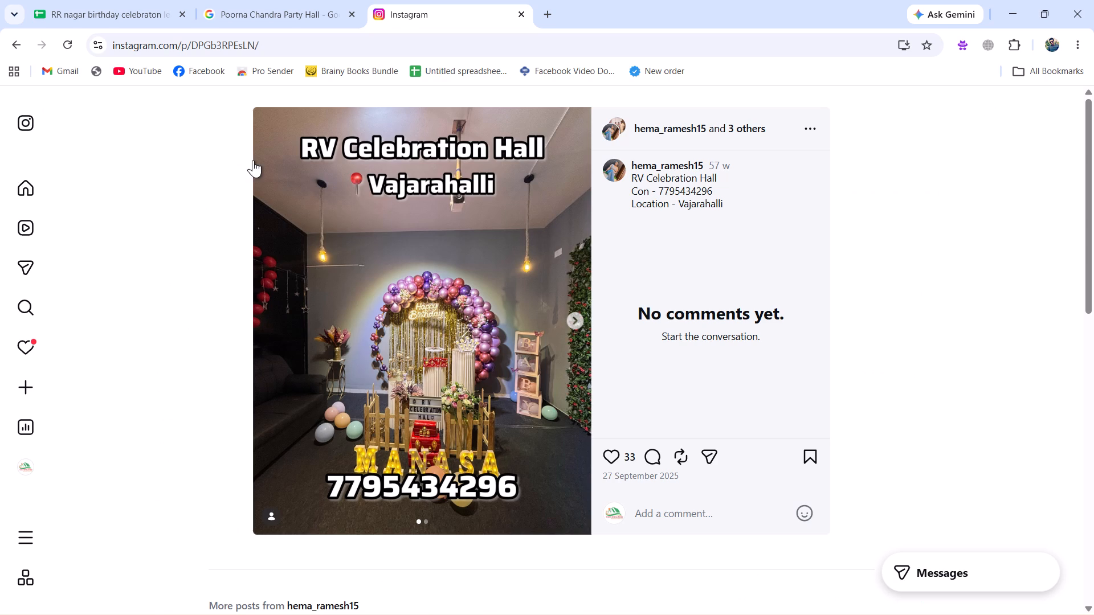
{"action": "left_click", "coordinate": [14, 47]}
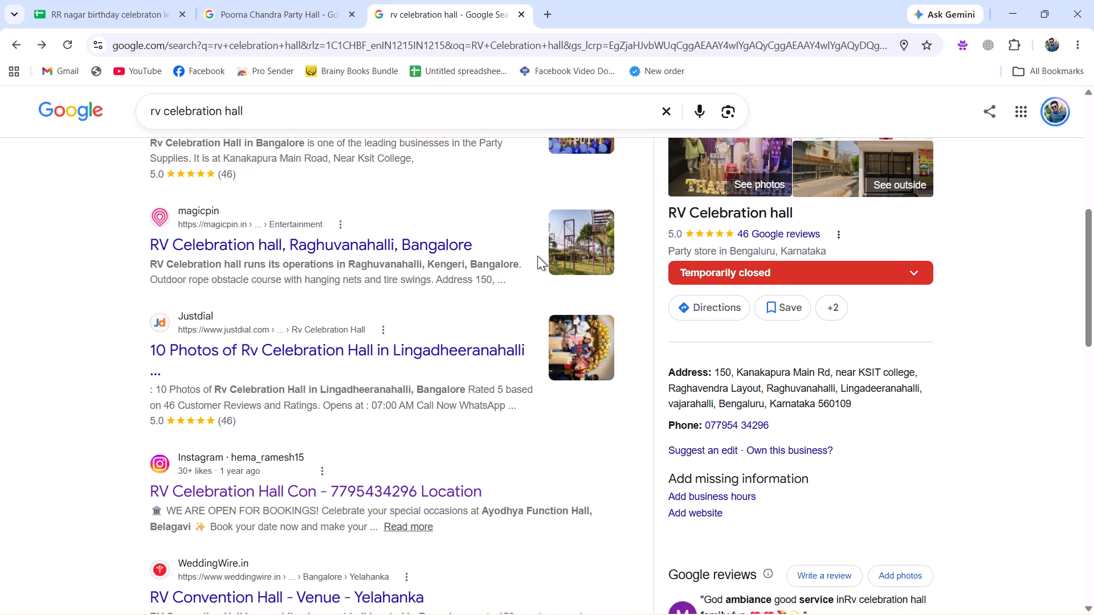
Back in the Cold Calling Leads sheet, set the Call Status of RV Celebration hall in row 168 to Invalid Number.
{"action": "left_click", "coordinate": [84, 8]}
{"action": "left_click", "coordinate": [252, 514]}
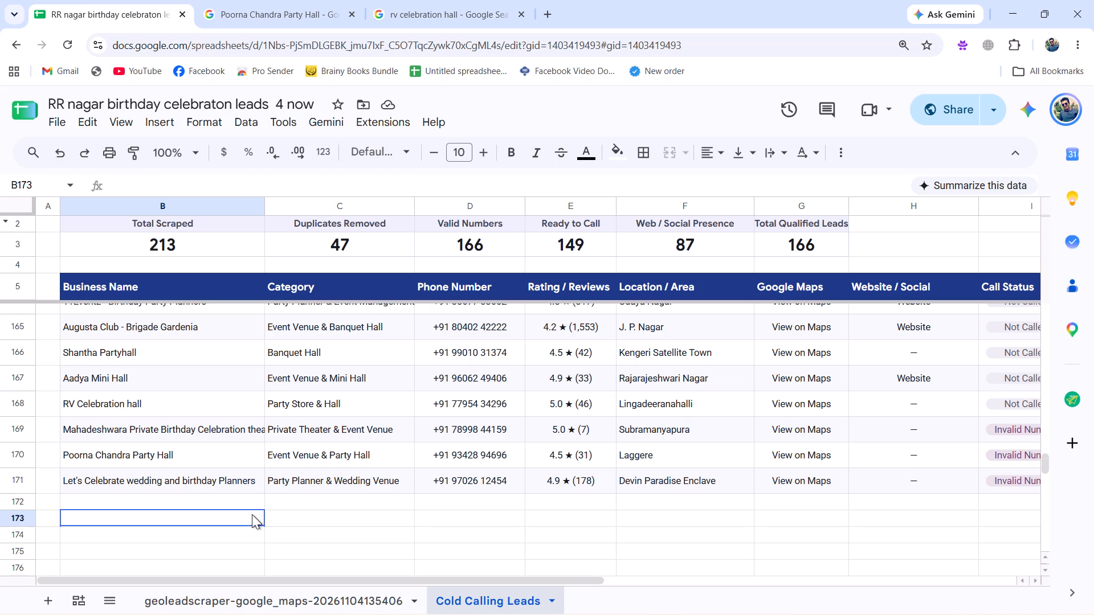
{"action": "scroll", "coordinate": [252, 514], "scroll_direction": "up", "scroll_amount": 1}
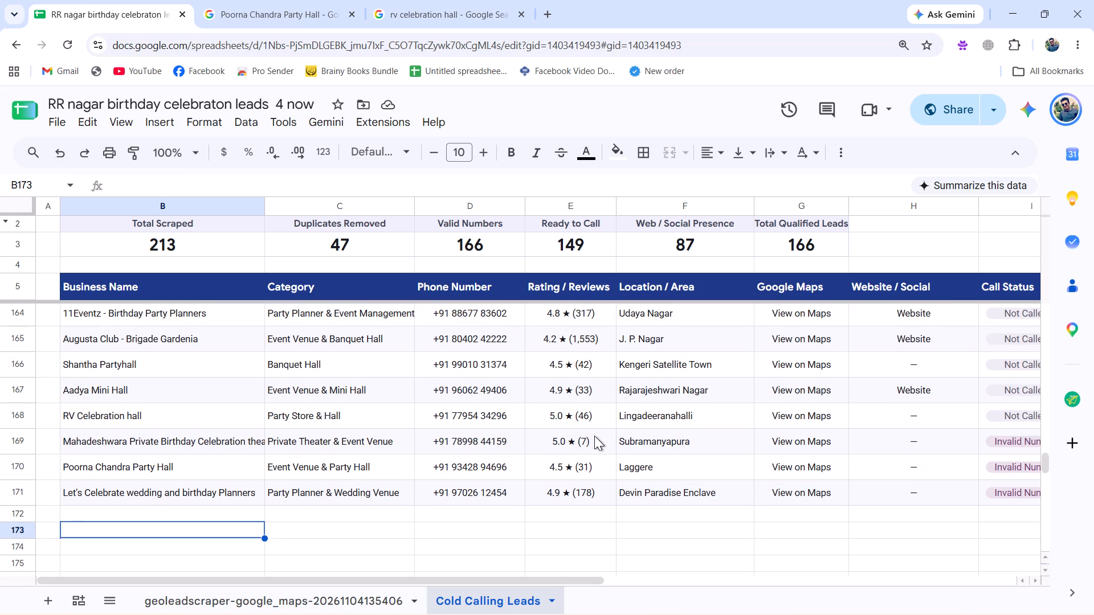
{"action": "scroll", "coordinate": [647, 427], "scroll_direction": "left", "scroll_amount": 2}
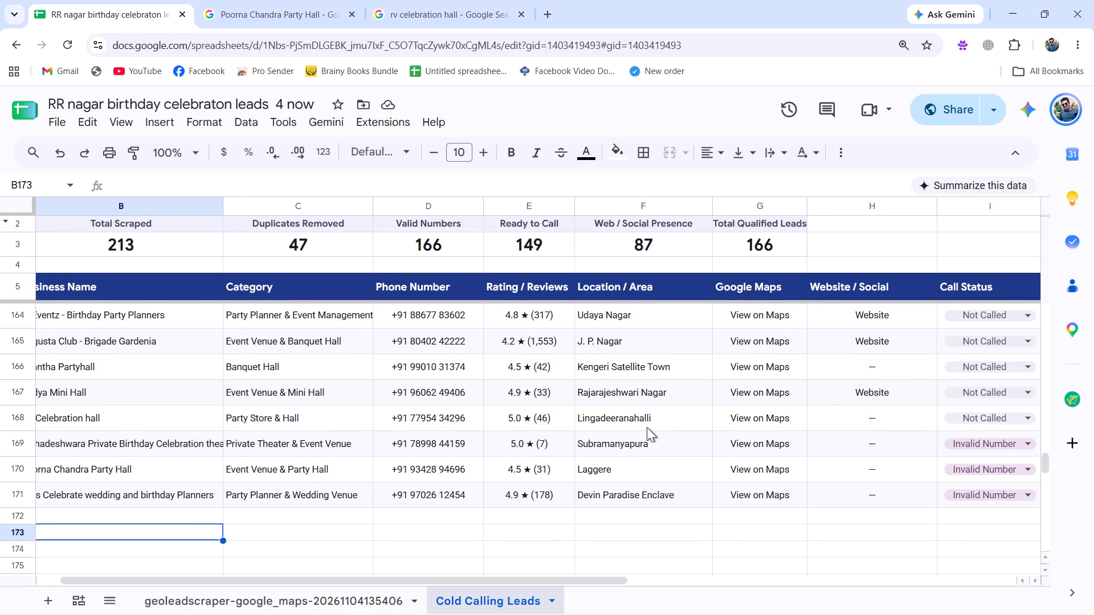
{"action": "scroll", "coordinate": [647, 427], "scroll_direction": "left", "scroll_amount": 2}
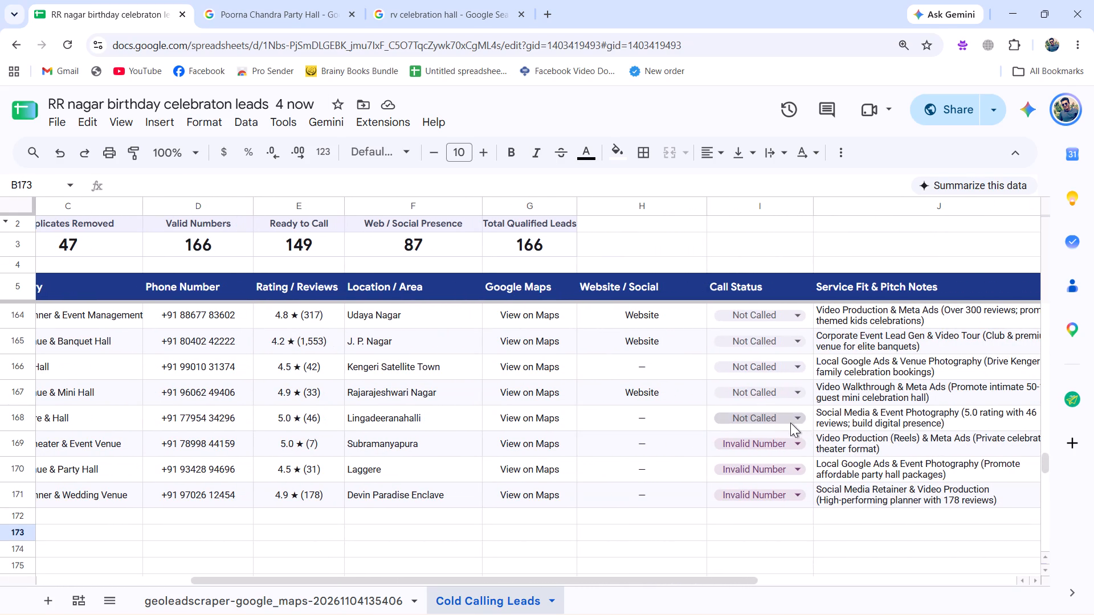
{"action": "left_click", "coordinate": [790, 423]}
{"action": "left_click", "coordinate": [756, 592]}
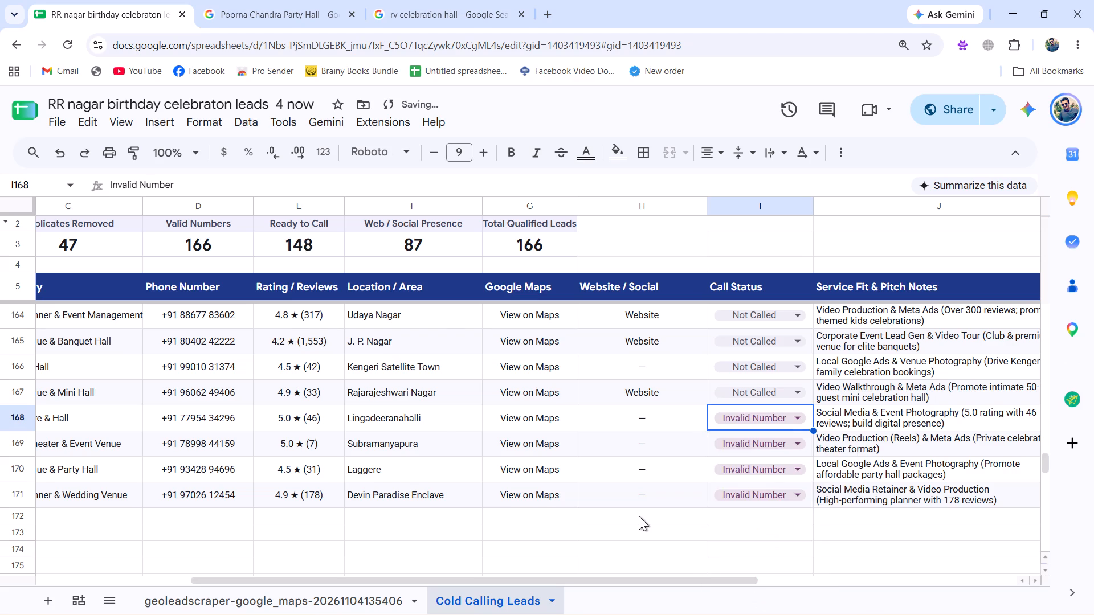
{"action": "scroll", "coordinate": [639, 516], "scroll_direction": "right", "scroll_amount": 6}
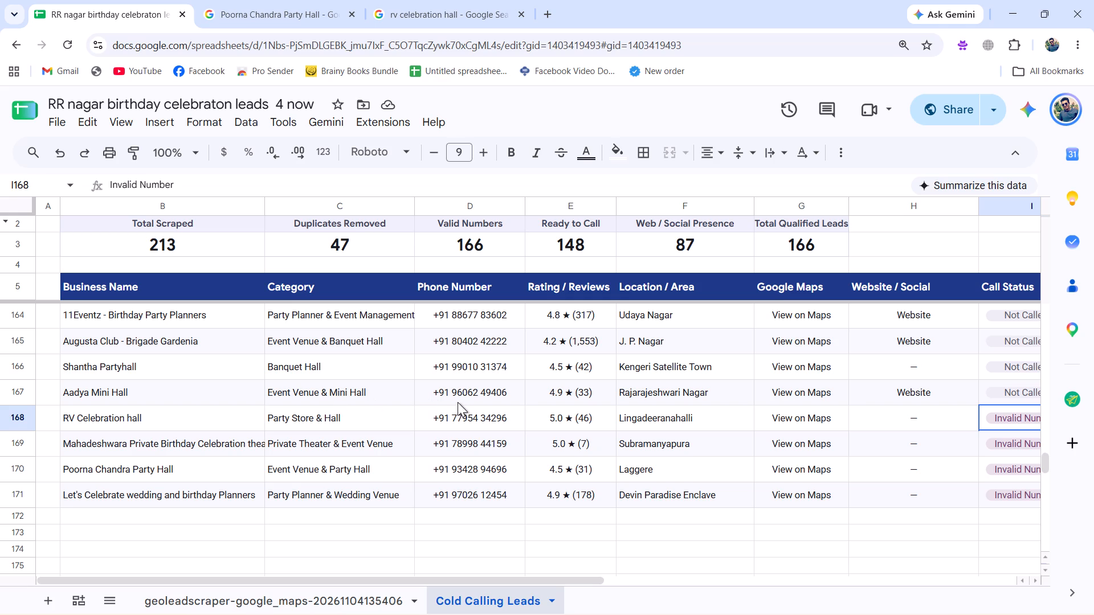
Copy the business name Aadya Mini Hall from row 167 and search Google for it in a new browser tab.
{"action": "triple_click", "coordinate": [218, 389]}
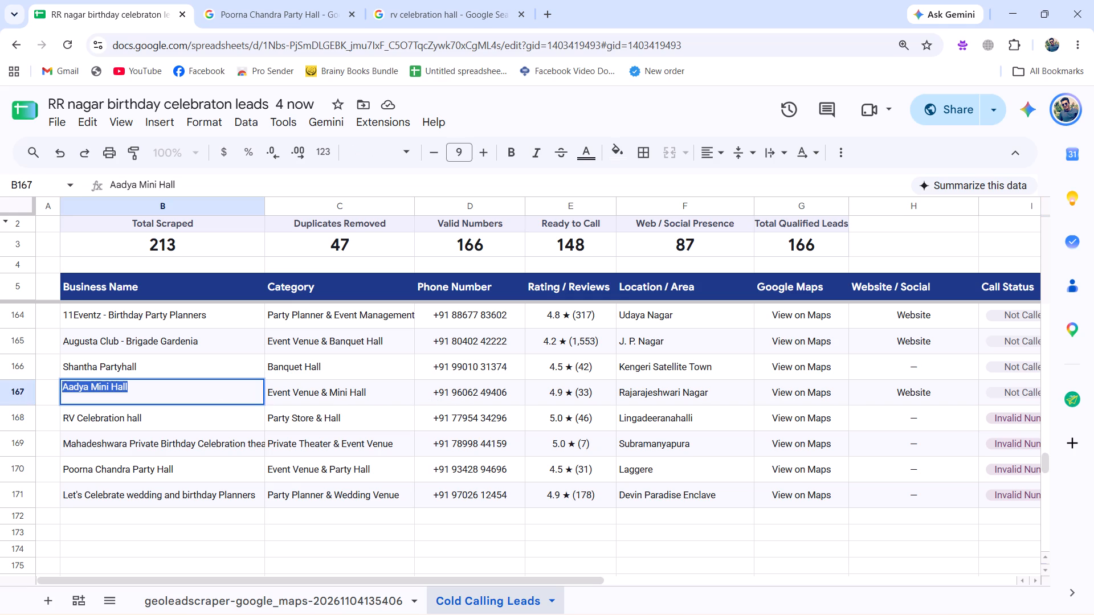
{"action": "left_click", "coordinate": [693, 531]}
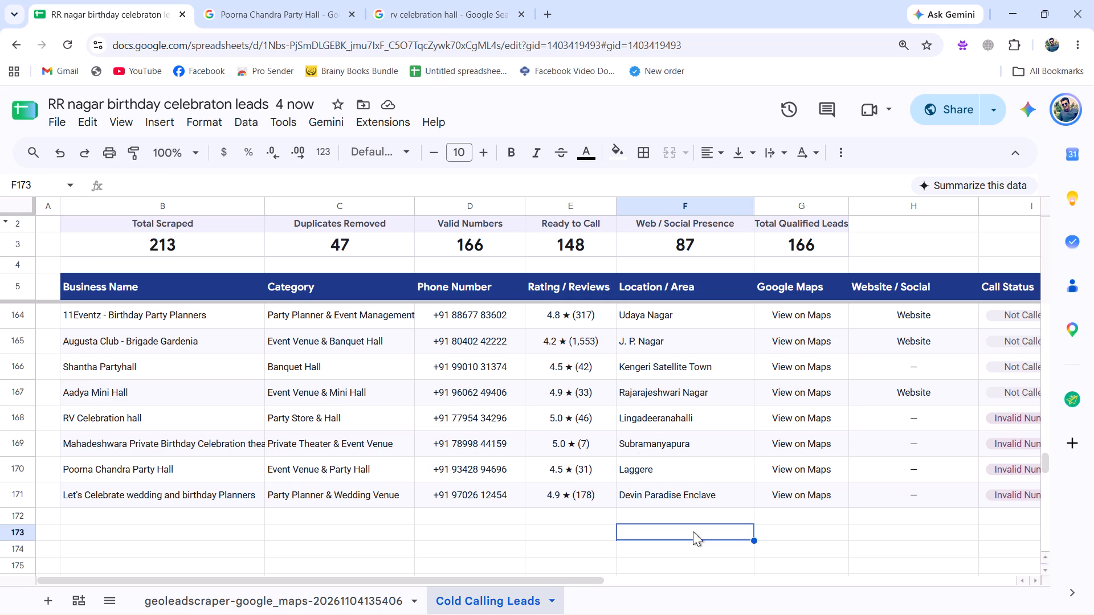
{"action": "left_click", "coordinate": [797, 396]}
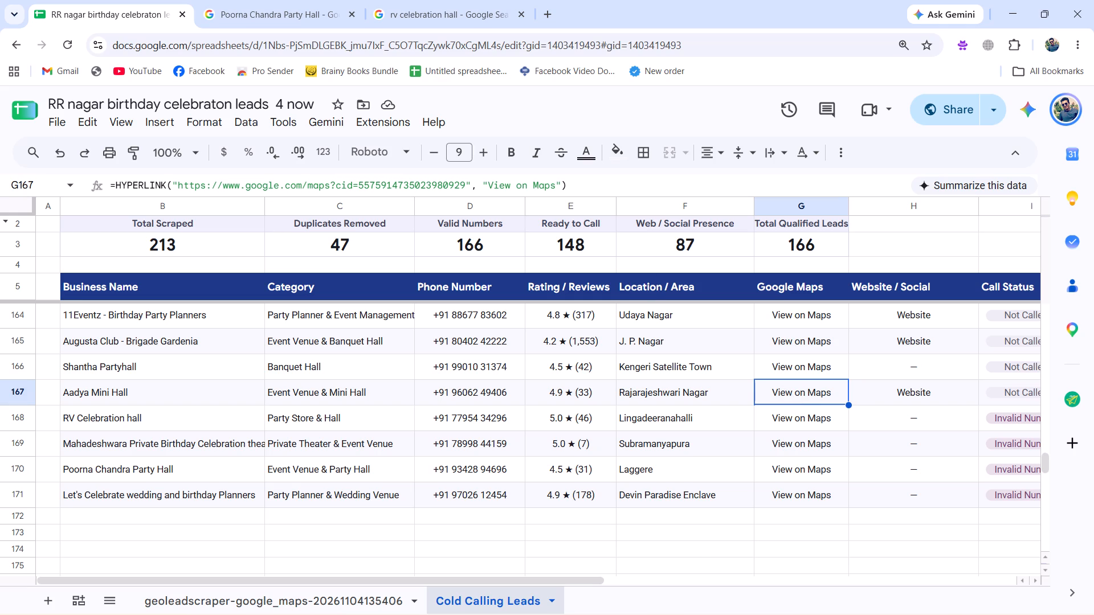
{"action": "triple_click", "coordinate": [153, 395]}
{"action": "triple_click", "coordinate": [153, 395]}
{"action": "left_click", "coordinate": [153, 395]}
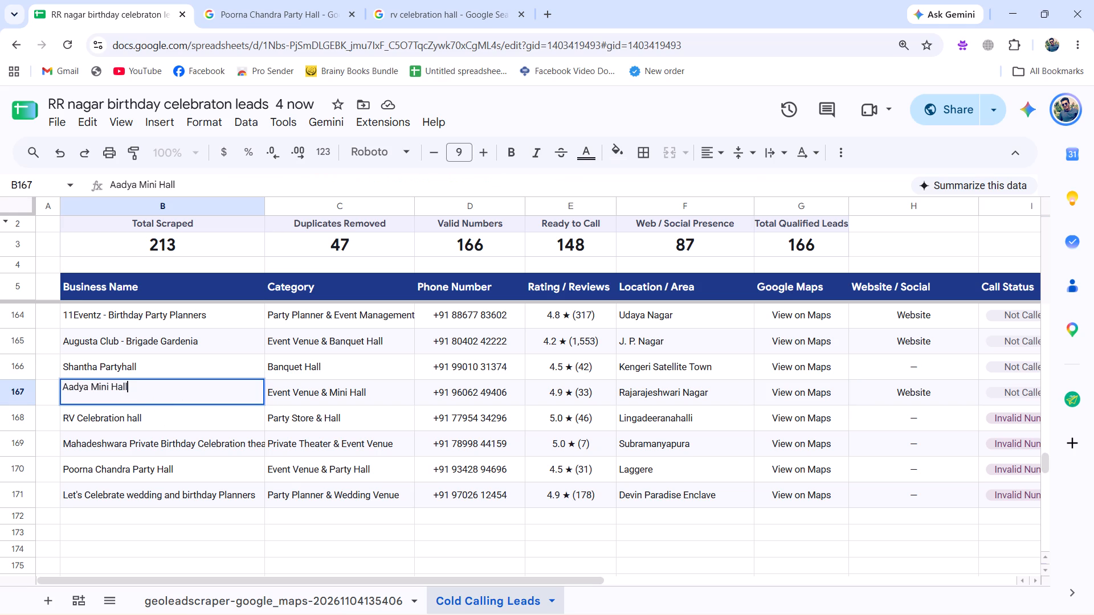
{"action": "triple_click", "coordinate": [158, 386]}
{"action": "key", "text": "ctrl+c"}
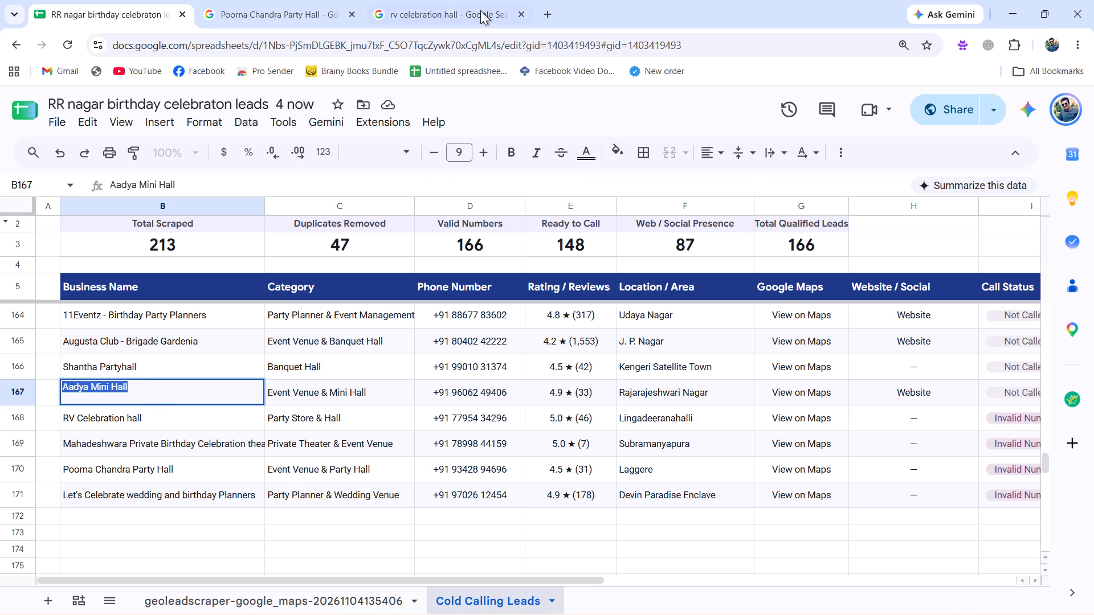
{"action": "left_click", "coordinate": [552, 3]}
{"action": "left_click", "coordinate": [455, 41]}
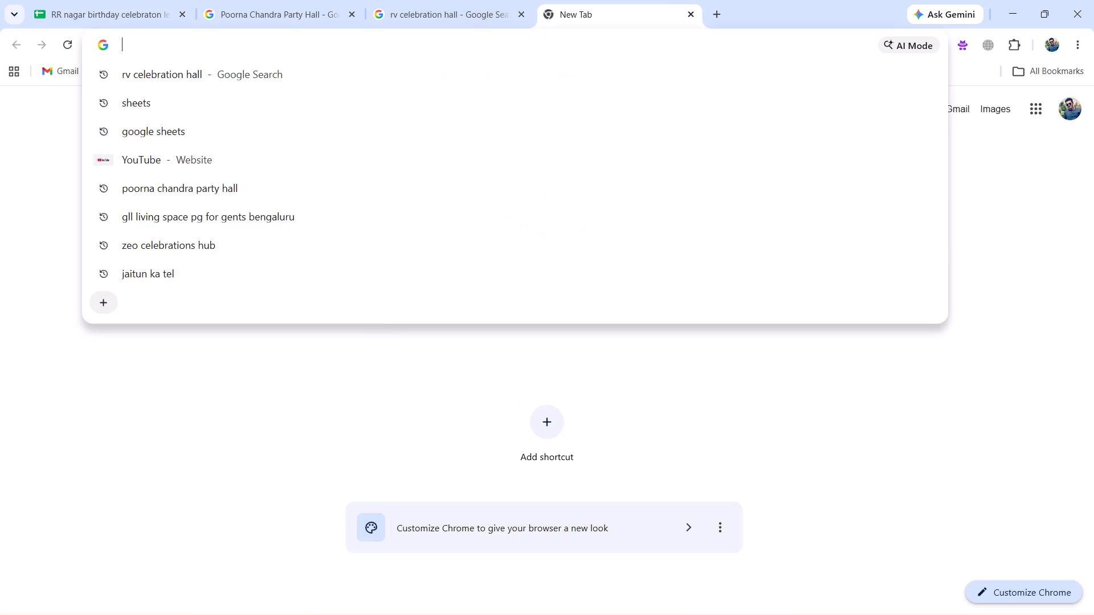
{"action": "key", "text": "ctrl+v"}
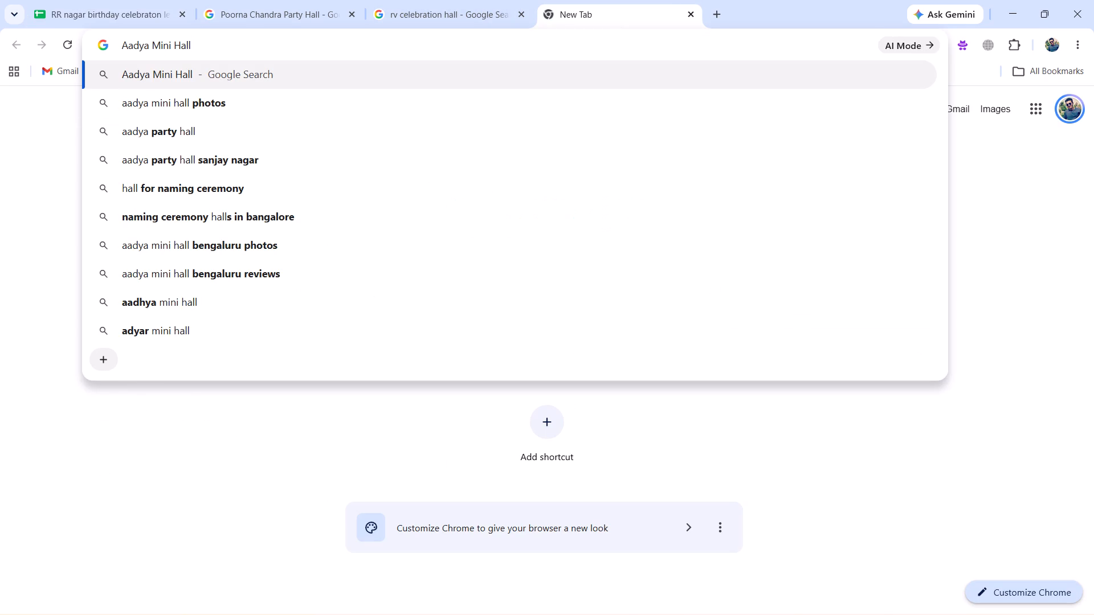
{"action": "key", "text": "Return"}
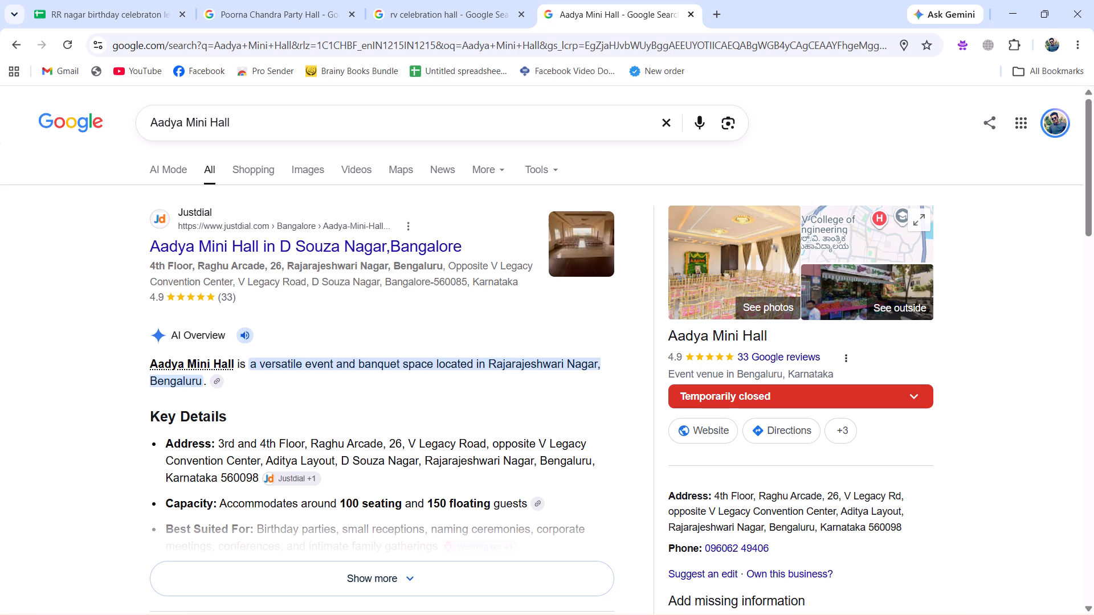
Return to the leads sheet and set the Call Status of Aadya Mini Hall in row 167 to Invalid Number.
{"action": "left_click", "coordinate": [144, 0]}
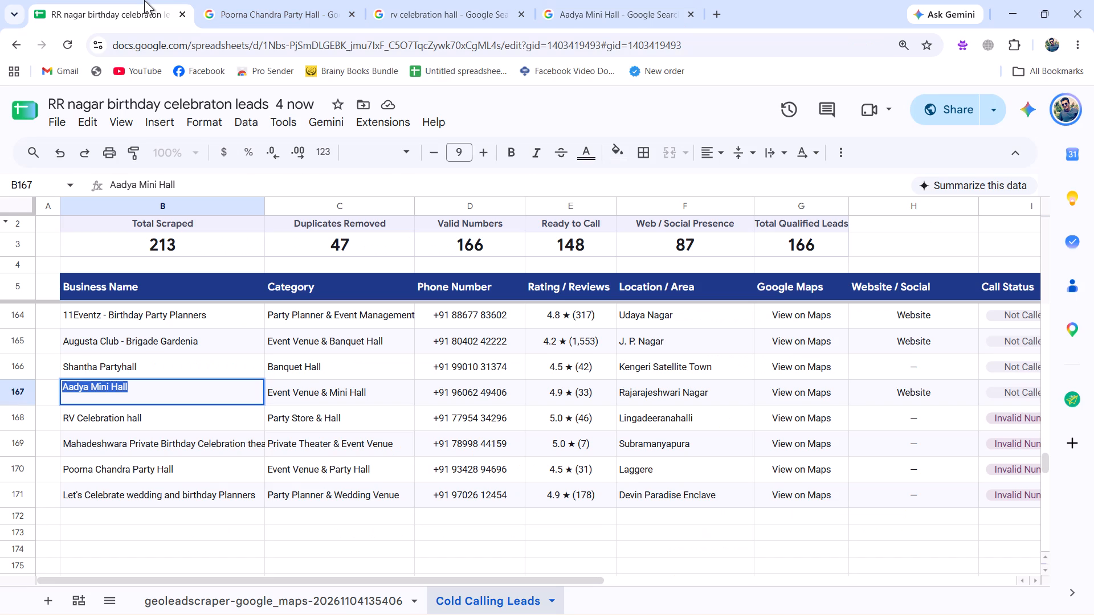
{"action": "left_click", "coordinate": [231, 436]}
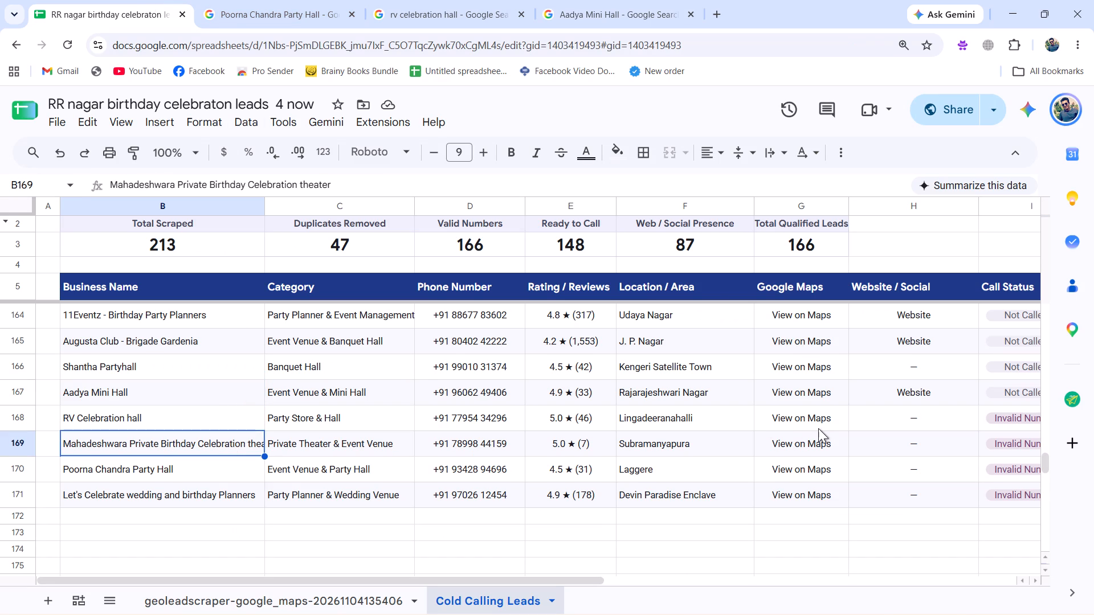
{"action": "scroll", "coordinate": [764, 436], "scroll_direction": "left", "scroll_amount": 2}
{"action": "left_click", "coordinate": [955, 388]}
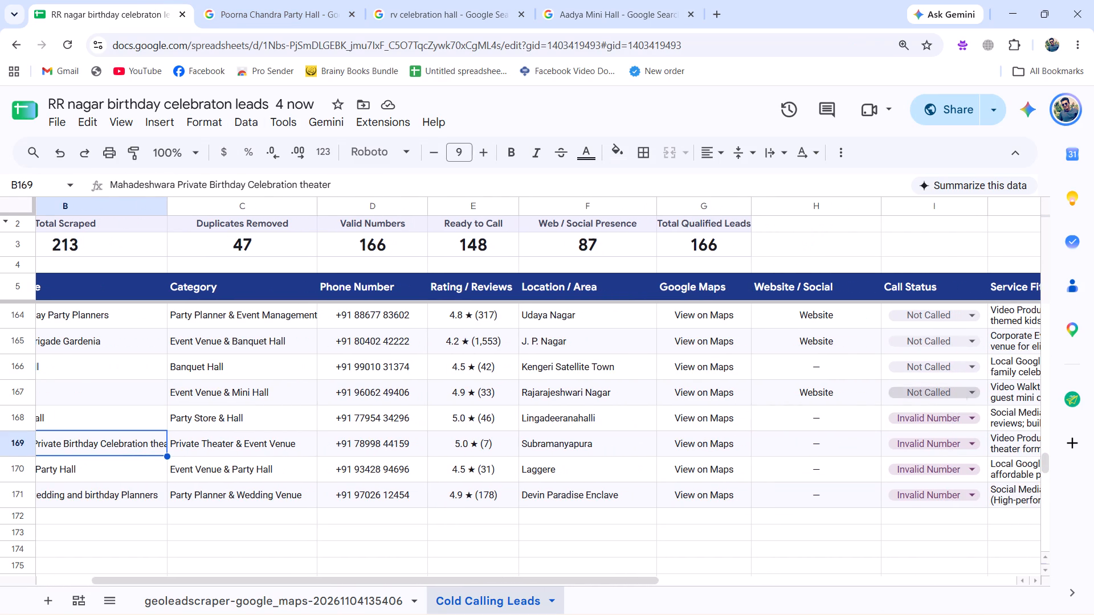
{"action": "left_click", "coordinate": [910, 567]}
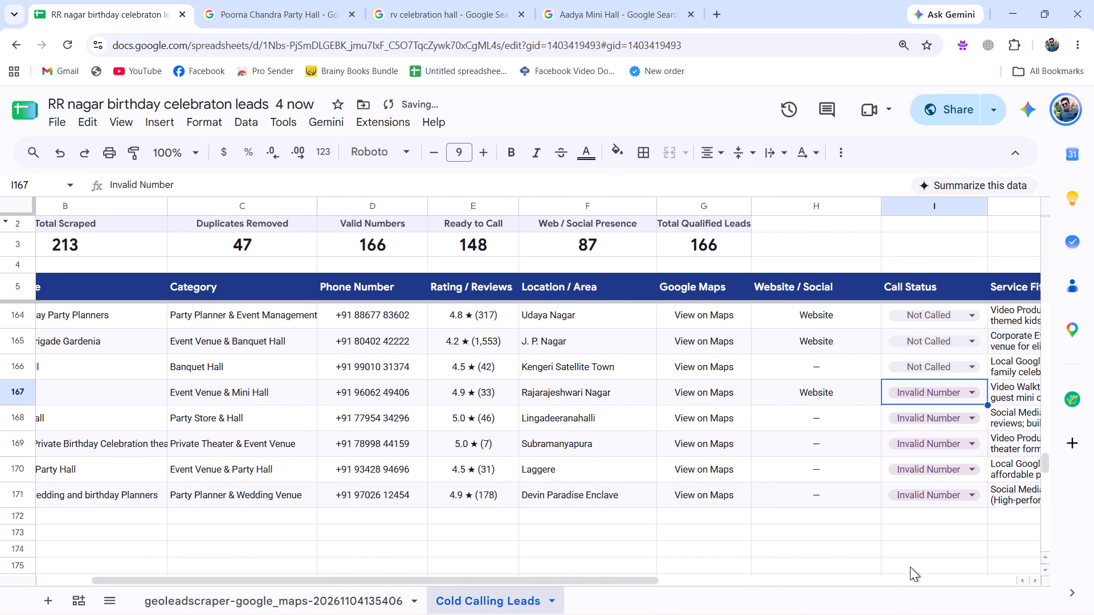
Copy the business name Shantha Partyhall from row 166, search Google for it in a new browser tab and check its business listing.
{"action": "scroll", "coordinate": [910, 567], "scroll_direction": "right", "scroll_amount": 2}
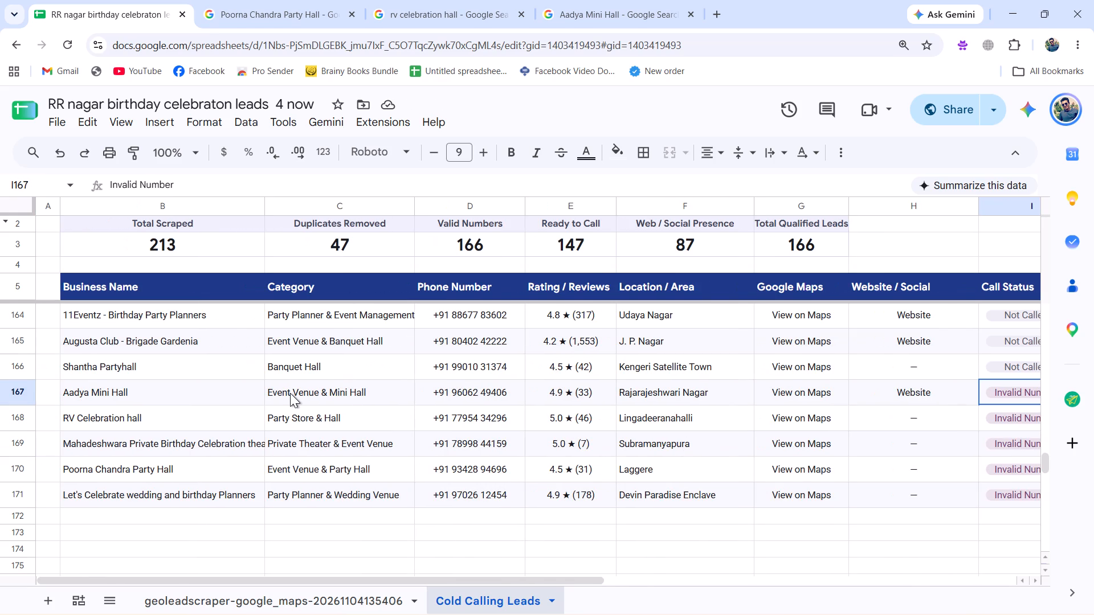
{"action": "triple_click", "coordinate": [181, 363]}
{"action": "left_click", "coordinate": [181, 363]}
{"action": "key", "text": "ctrl+c"}
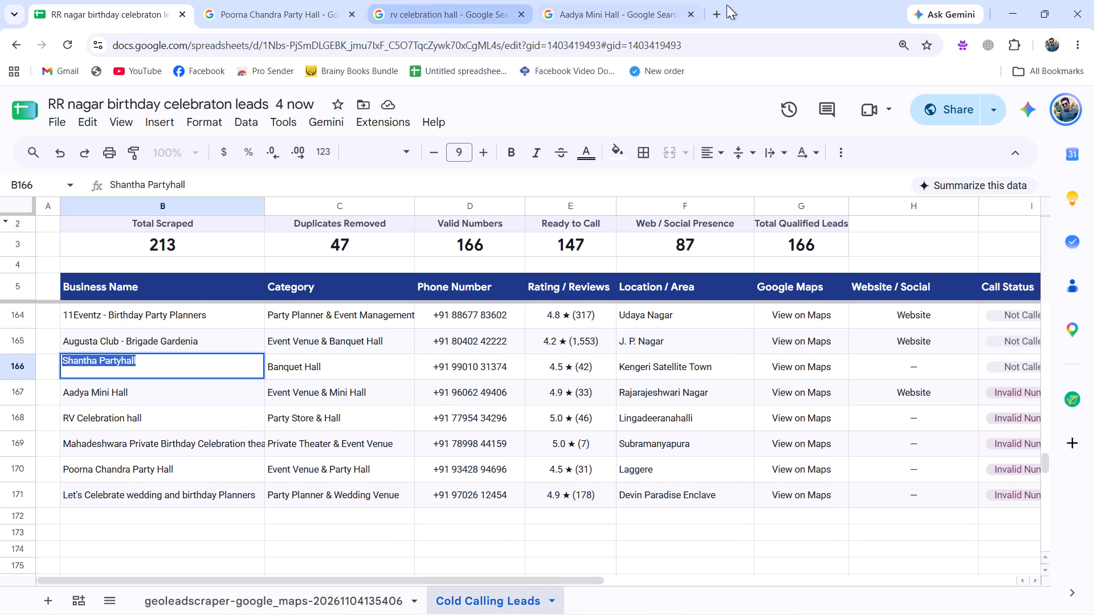
{"action": "left_click", "coordinate": [708, 11]}
{"action": "left_click_drag", "start_coordinate": [428, 58], "coordinate": [424, 38]}
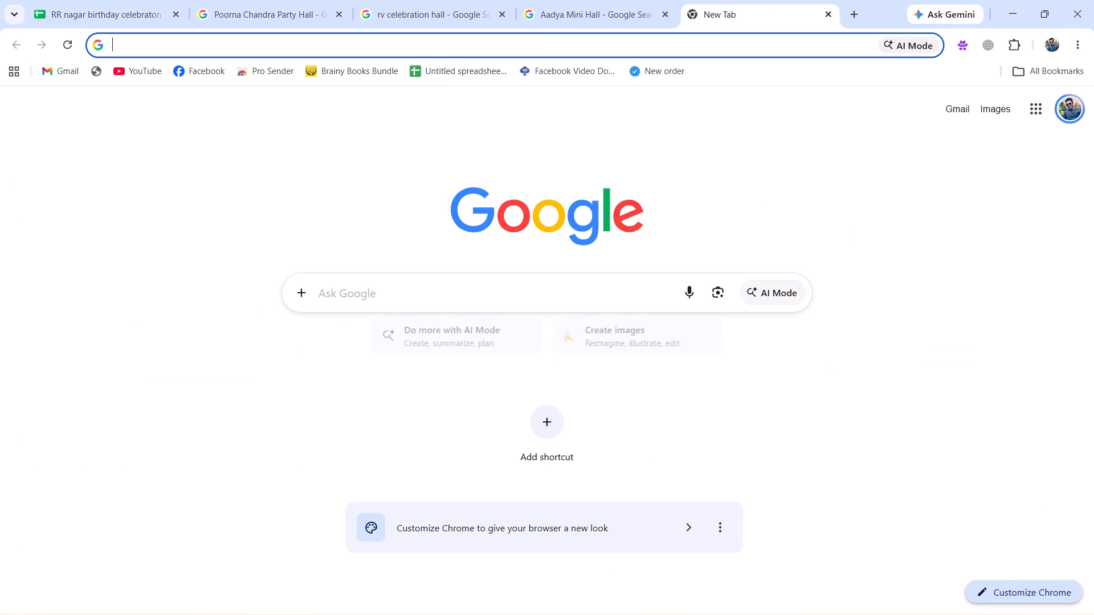
{"action": "left_click", "coordinate": [424, 38]}
{"action": "key", "text": "ctrl+v"}
{"action": "key", "text": "Return"}
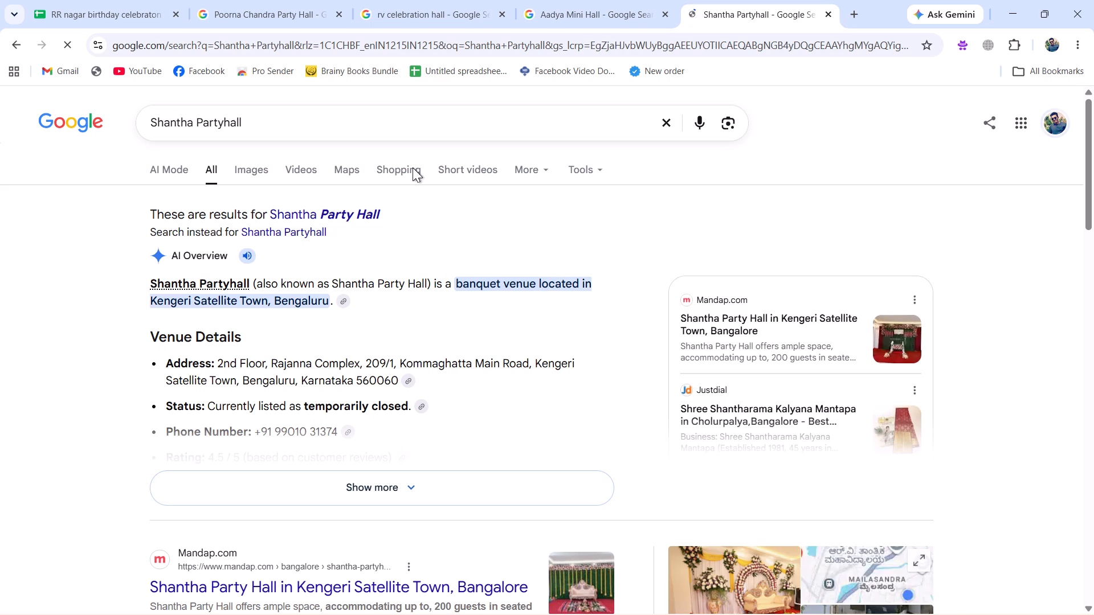
{"action": "scroll", "coordinate": [413, 167], "scroll_direction": "down", "scroll_amount": 3}
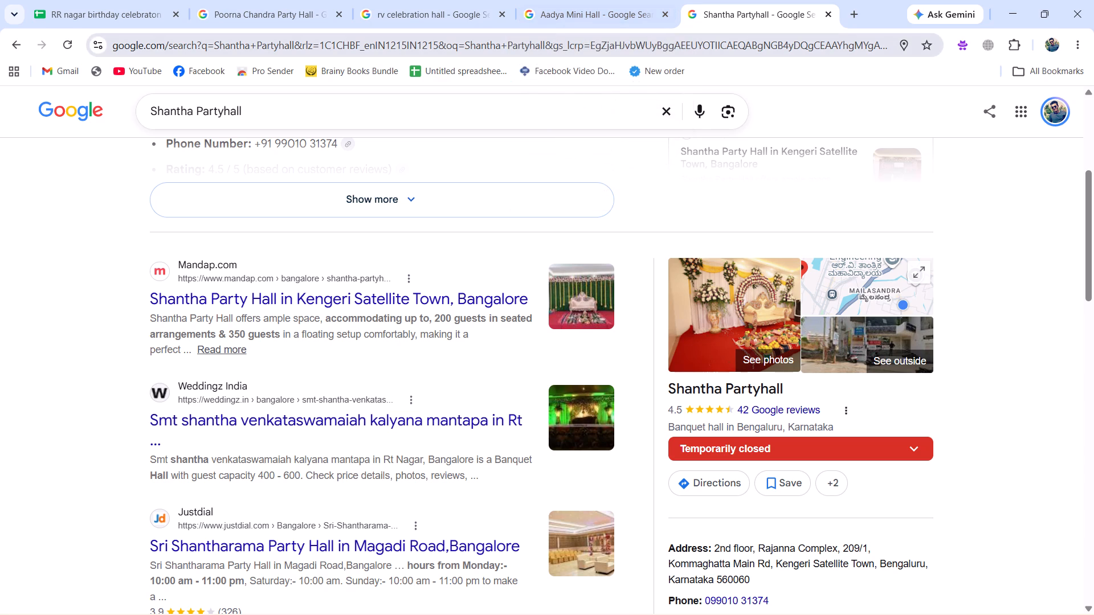
Return to the leads sheet and set the Call Status of Shantha Partyhall in row 166 to Invalid Number.
{"action": "left_click", "coordinate": [634, 0]}
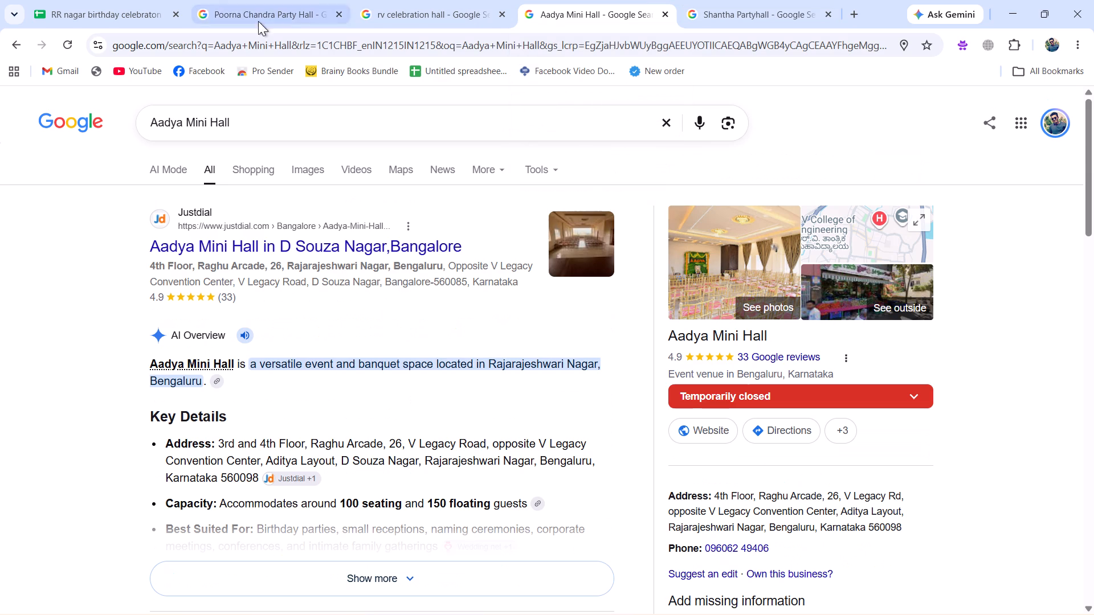
{"action": "left_click", "coordinate": [156, 12]}
{"action": "left_click", "coordinate": [571, 470]}
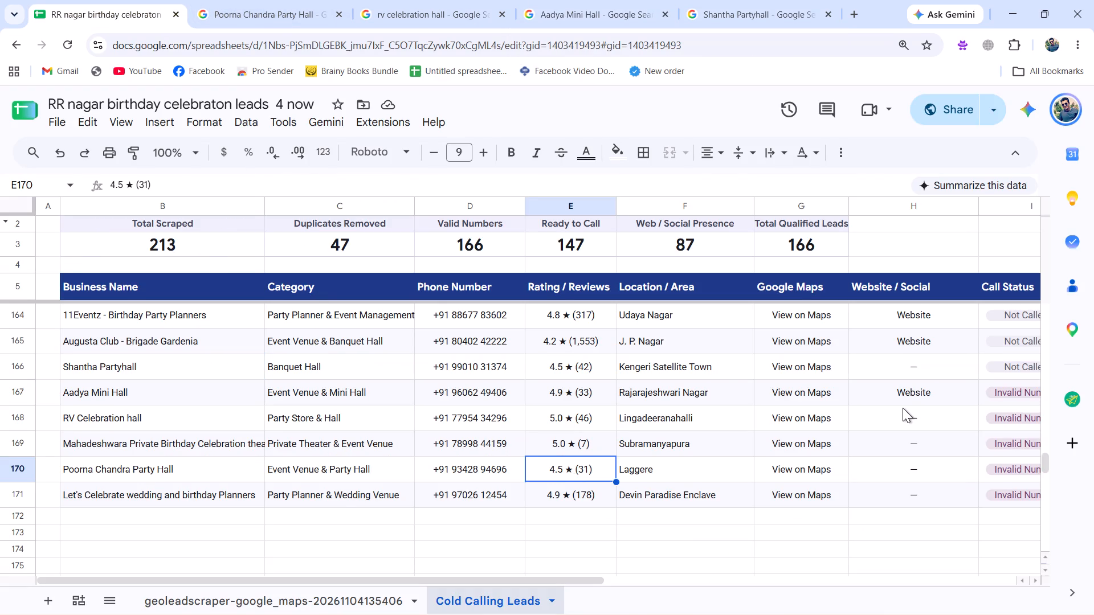
{"action": "scroll", "coordinate": [903, 408], "scroll_direction": "left", "scroll_amount": 1}
{"action": "left_click", "coordinate": [995, 363]}
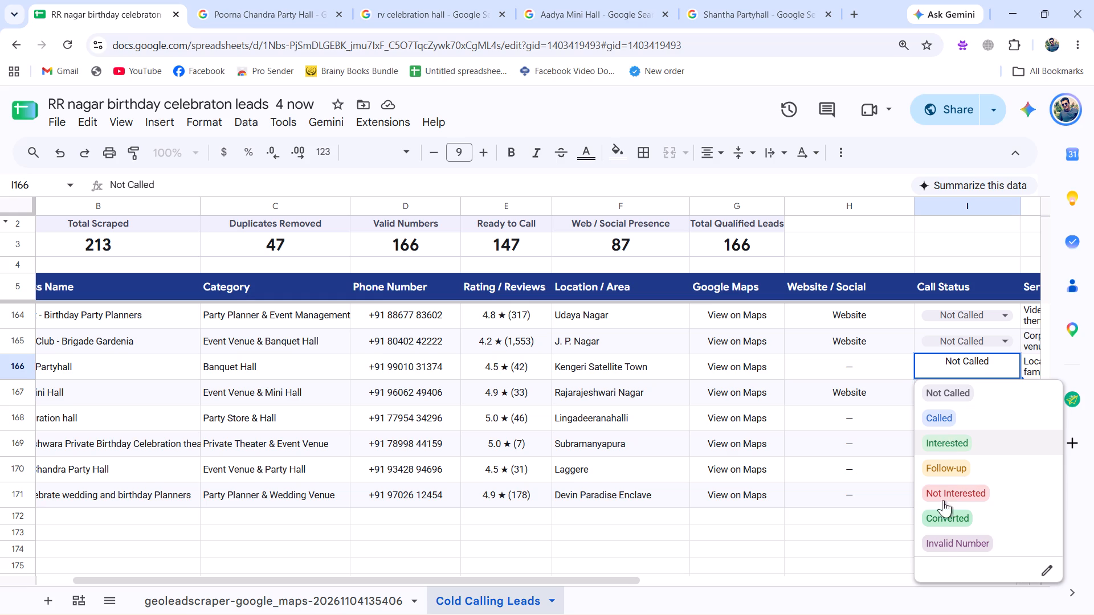
{"action": "left_click", "coordinate": [942, 547]}
Copy the business name Augusta Club - Brigade Gardenia from row 165, search Google for it in a new browser tab and review the results.
{"action": "scroll", "coordinate": [868, 487], "scroll_direction": "up", "scroll_amount": 1}
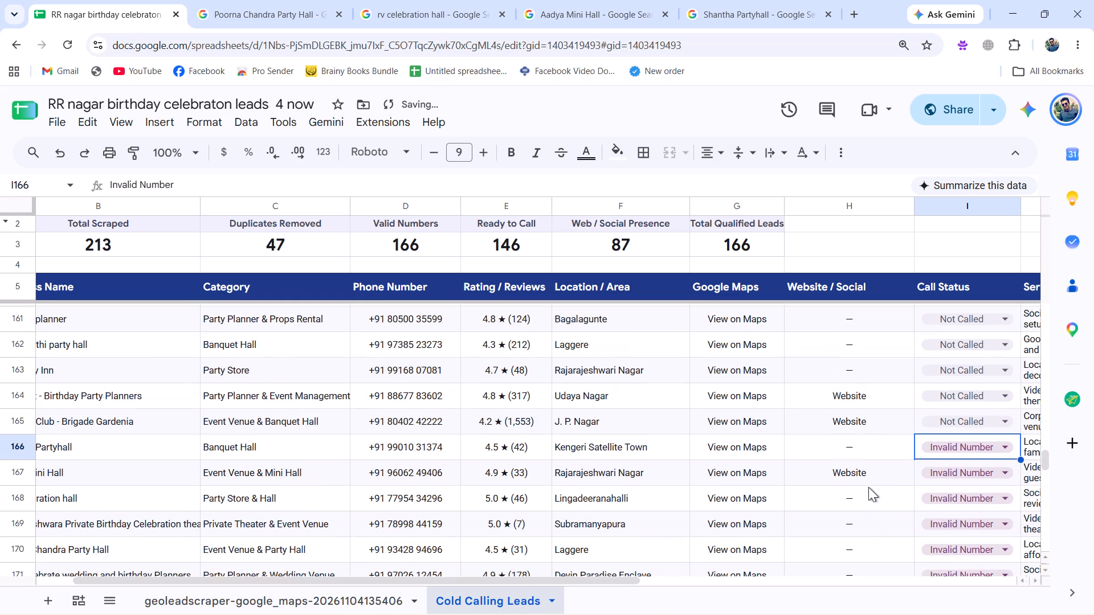
{"action": "scroll", "coordinate": [716, 452], "scroll_direction": "right", "scroll_amount": 1}
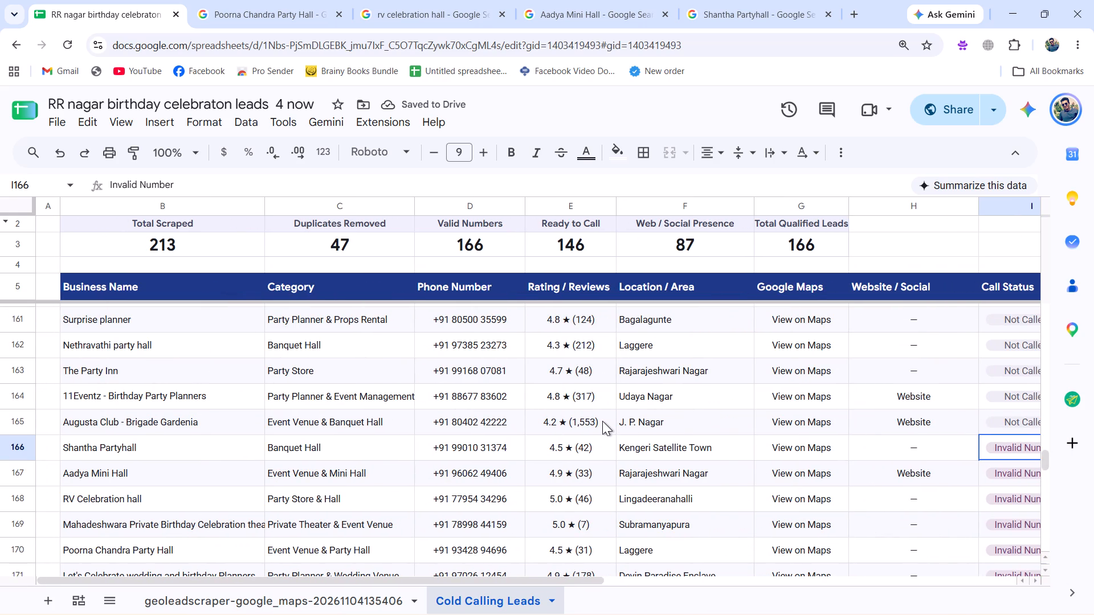
{"action": "triple_click", "coordinate": [201, 420]}
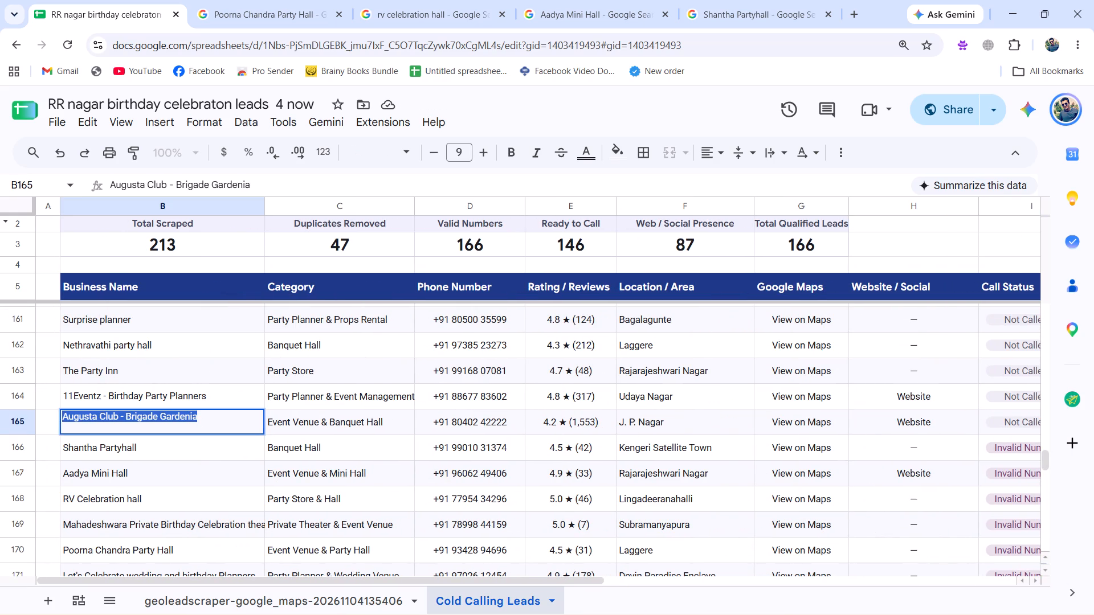
{"action": "key", "text": "ctrl+c"}
{"action": "left_click", "coordinate": [846, 13]}
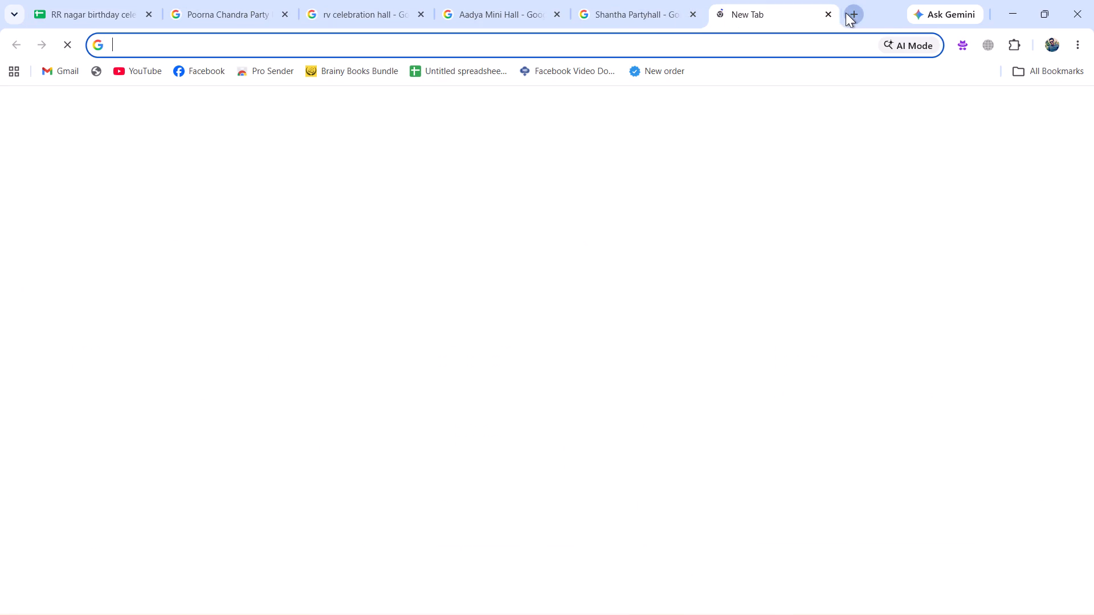
{"action": "left_click", "coordinate": [603, 49]}
{"action": "key", "text": "ctrl+v"}
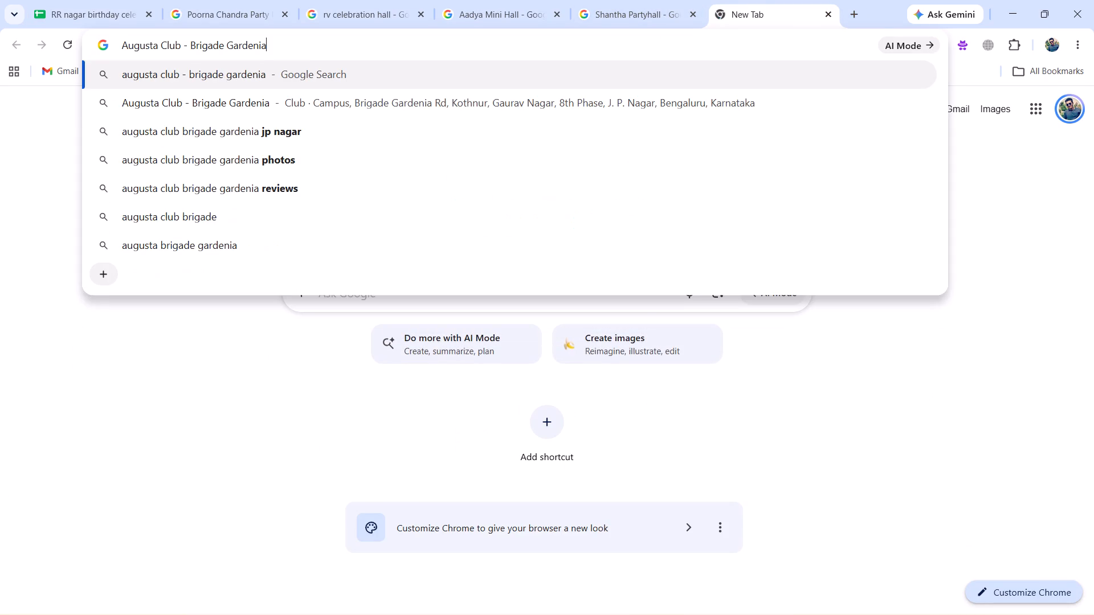
{"action": "key", "text": "Return"}
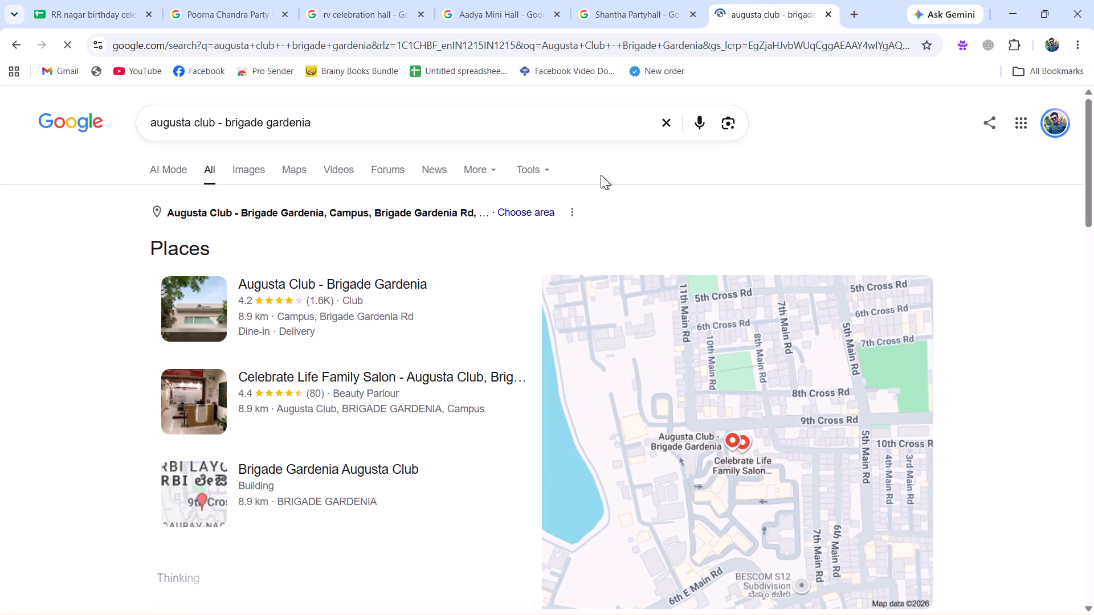
{"action": "scroll", "coordinate": [601, 175], "scroll_direction": "down", "scroll_amount": 5}
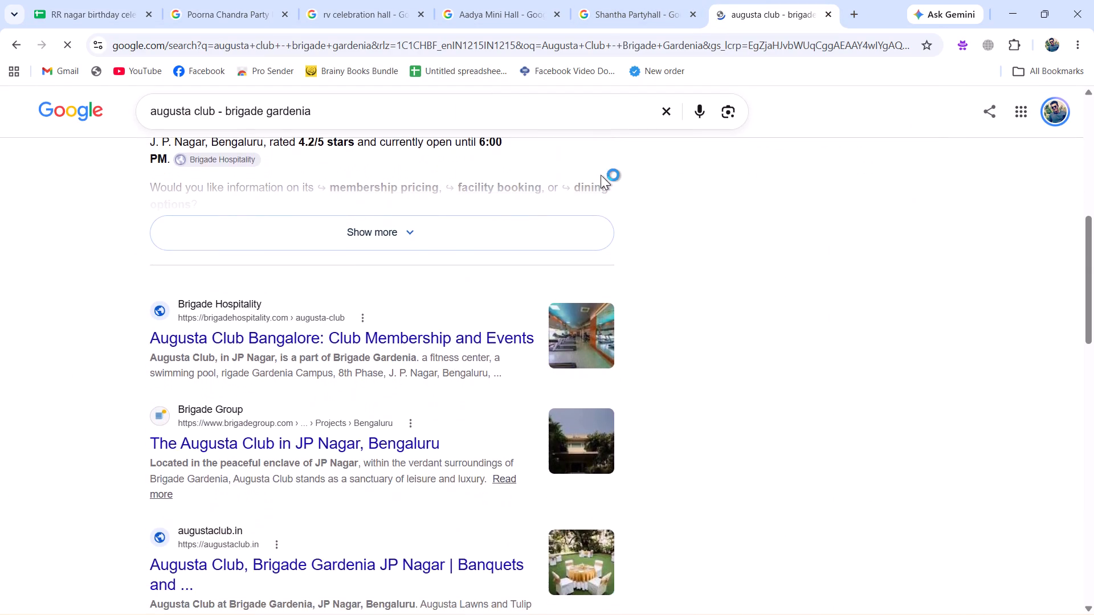
{"action": "scroll", "coordinate": [601, 175], "scroll_direction": "down", "scroll_amount": 3}
{"action": "scroll", "coordinate": [601, 175], "scroll_direction": "up", "scroll_amount": 4}
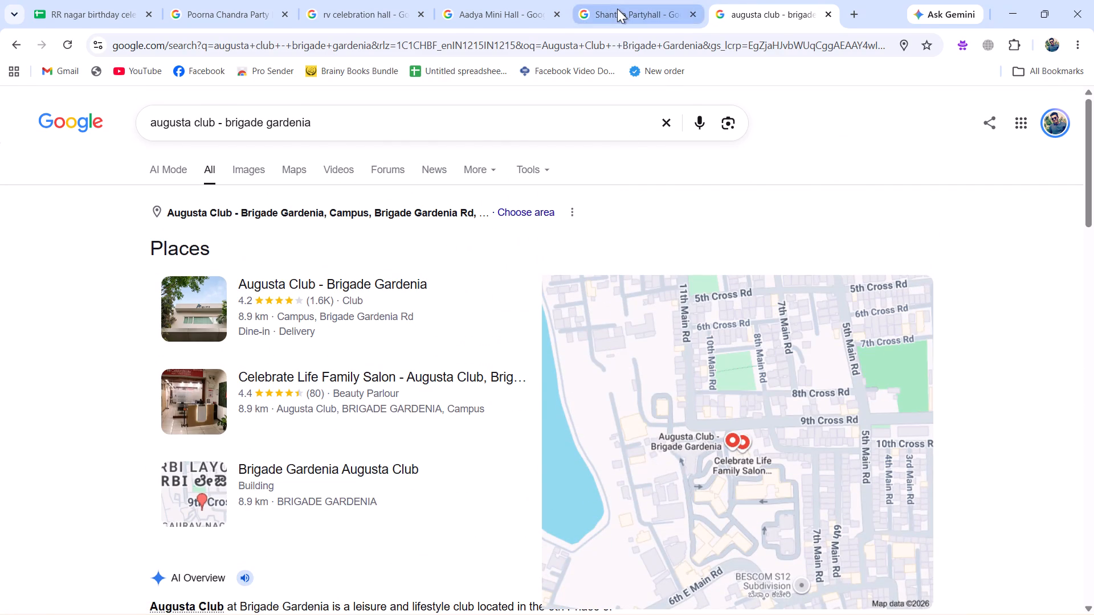
Return to the leads sheet and copy the business name 11Eventz - Birthday Party Planners from row 164.
{"action": "left_click", "coordinate": [617, 9]}
{"action": "left_click", "coordinate": [79, 0]}
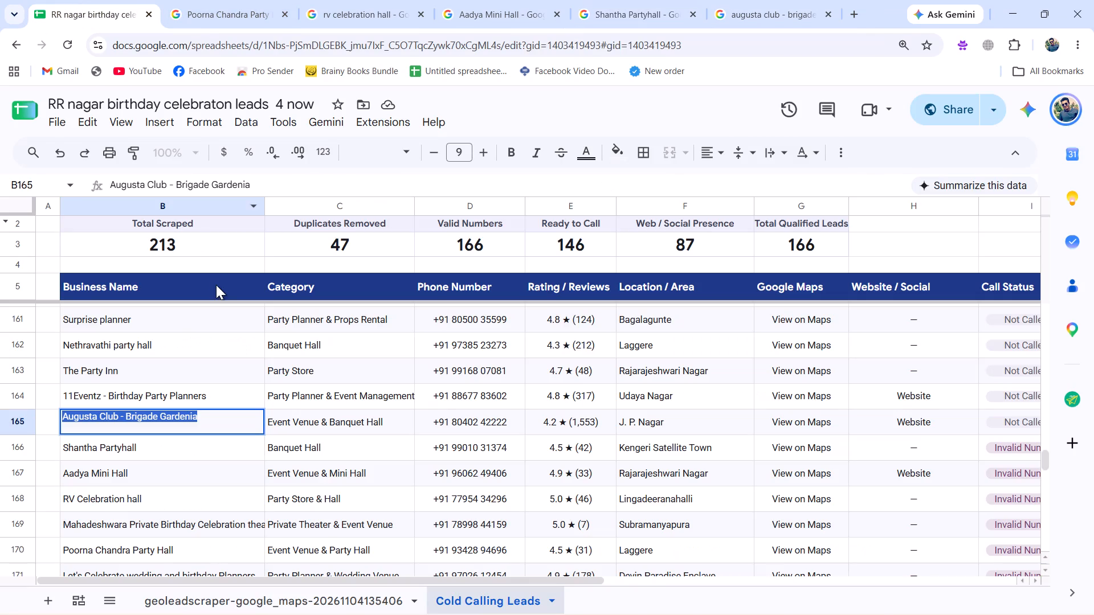
{"action": "left_click_drag", "start_coordinate": [250, 399], "coordinate": [246, 380]}
{"action": "left_click", "coordinate": [242, 405]}
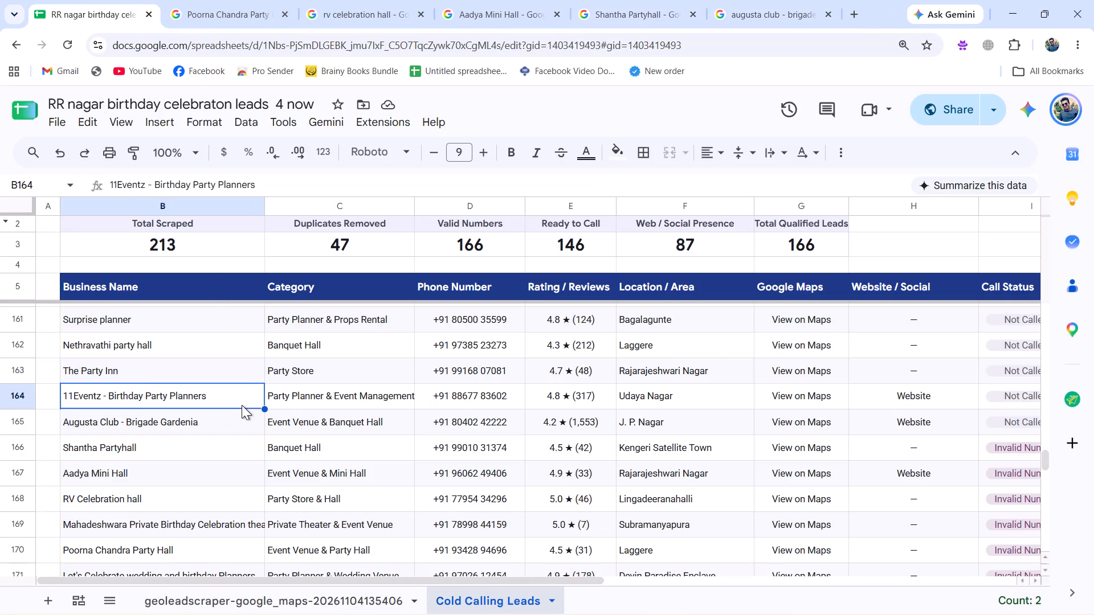
{"action": "left_click", "coordinate": [242, 412]}
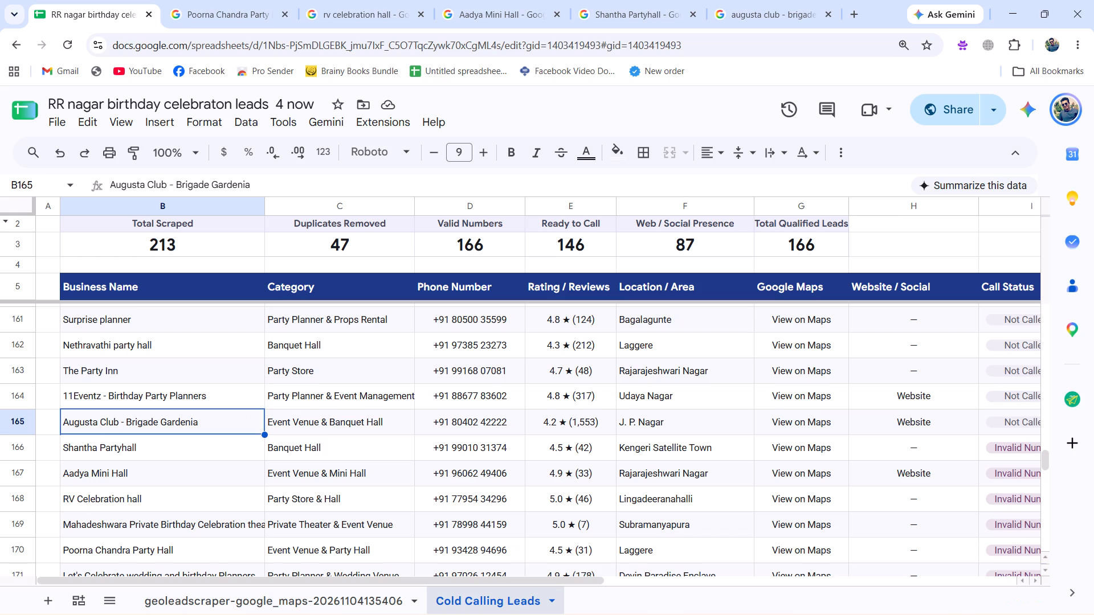
{"action": "left_click", "coordinate": [256, 399]}
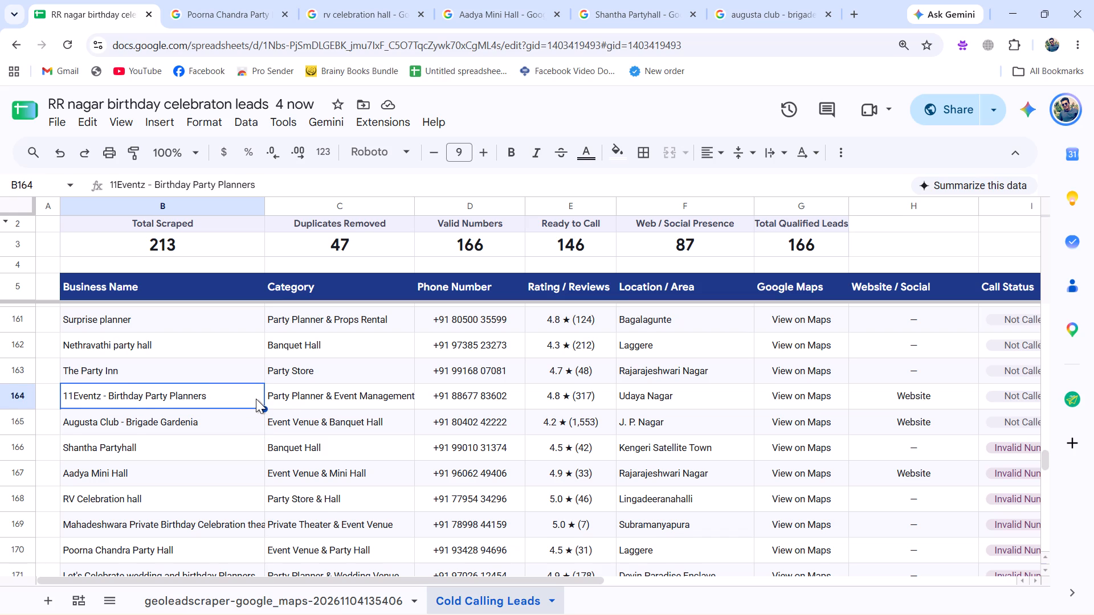
{"action": "scroll", "coordinate": [256, 399], "scroll_direction": "up", "scroll_amount": 1}
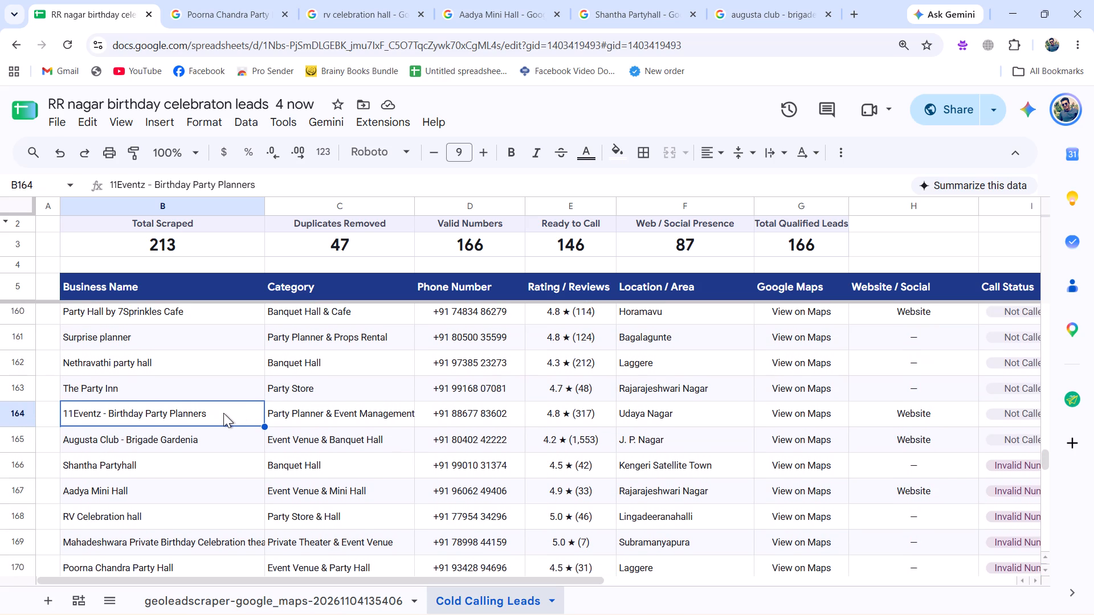
{"action": "triple_click", "coordinate": [223, 413]}
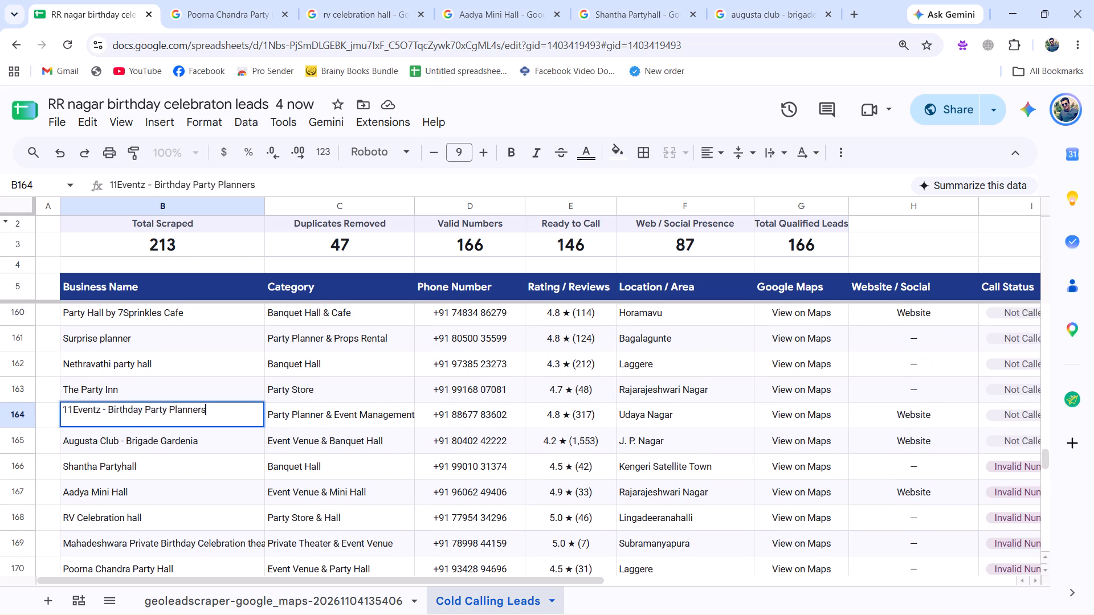
{"action": "double_click", "coordinate": [223, 413]}
{"action": "key", "text": "ctrl+c"}
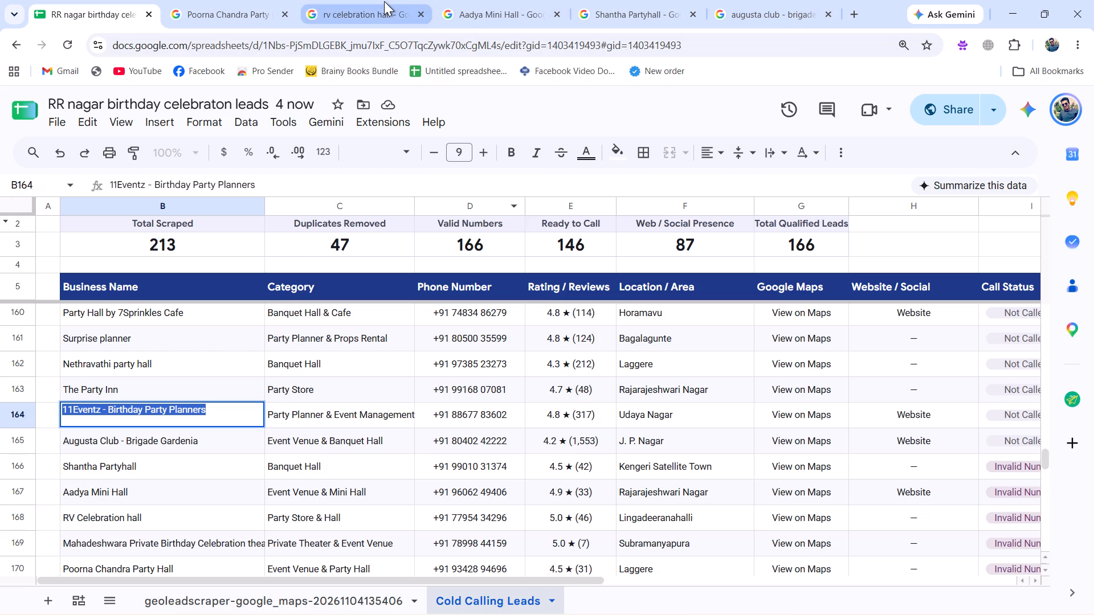
Close the browser tab holding the rv celebration hall search results.
{"action": "left_click_drag", "start_coordinate": [384, 1], "coordinate": [394, 14]}
{"action": "left_click", "coordinate": [418, 17]}
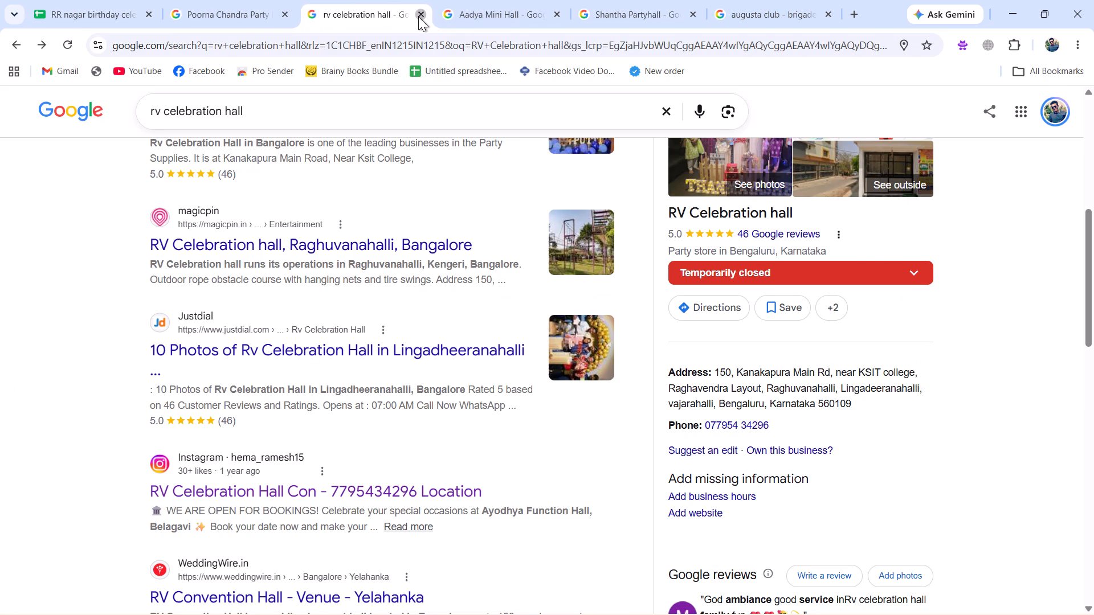
Close the browser tabs holding the Aadya Mini Hall, Shantha Partyhall and Augusta Club search results.
{"action": "left_click", "coordinate": [418, 17]}
{"action": "left_click", "coordinate": [418, 17]}
{"action": "left_click", "coordinate": [418, 17]}
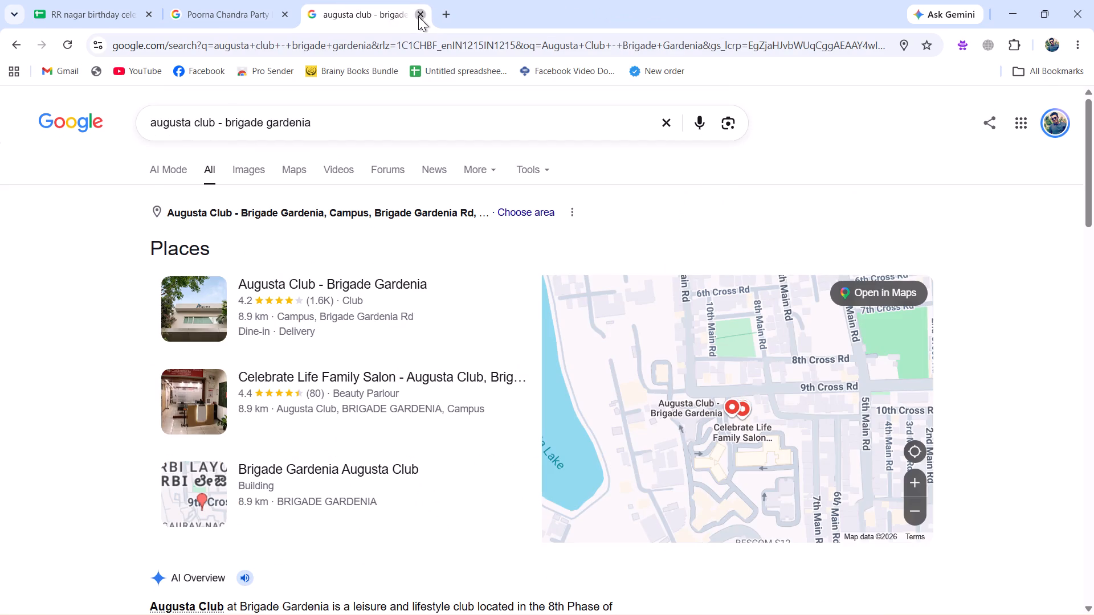
Search Google for the copied business name 11Eventz - Birthday Party Planners in a new browser tab.
{"action": "left_click", "coordinate": [385, 12]}
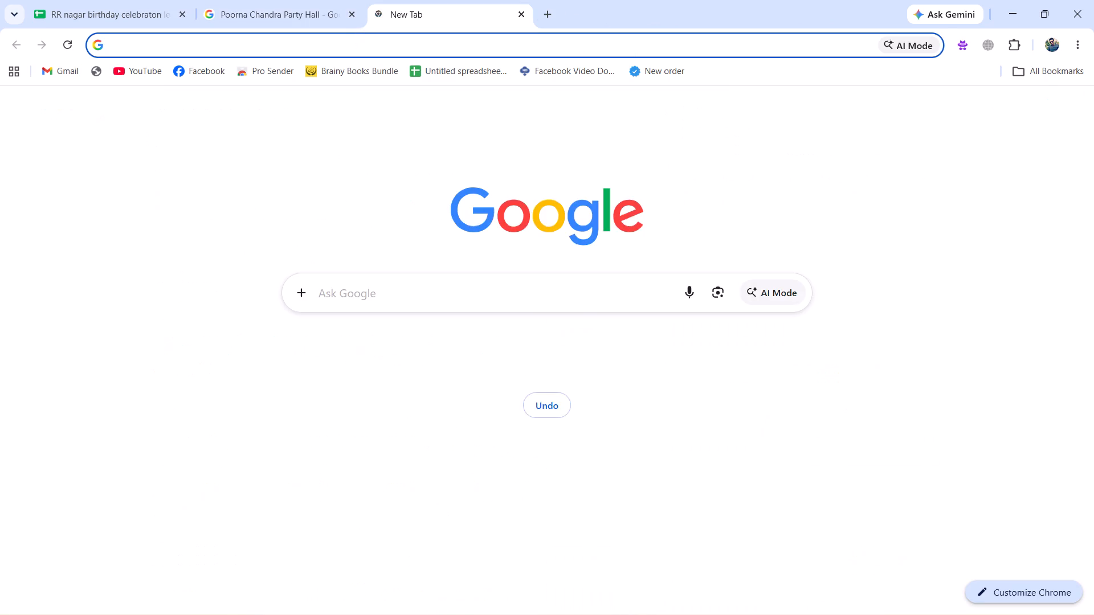
{"action": "left_click", "coordinate": [334, 41]}
{"action": "key", "text": "ctrl+v"}
{"action": "key", "text": "Return"}
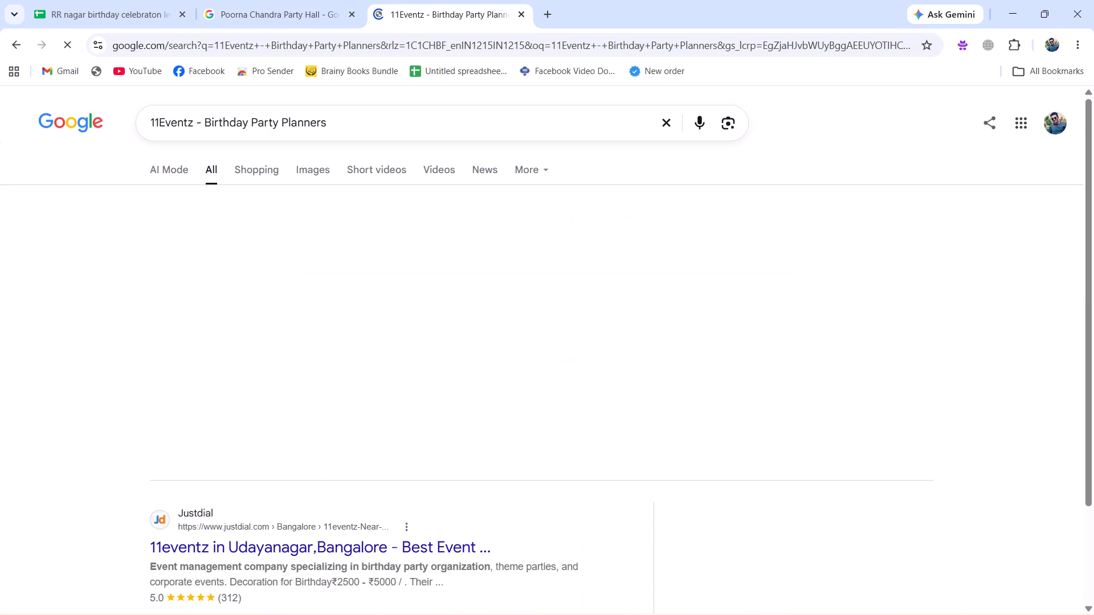
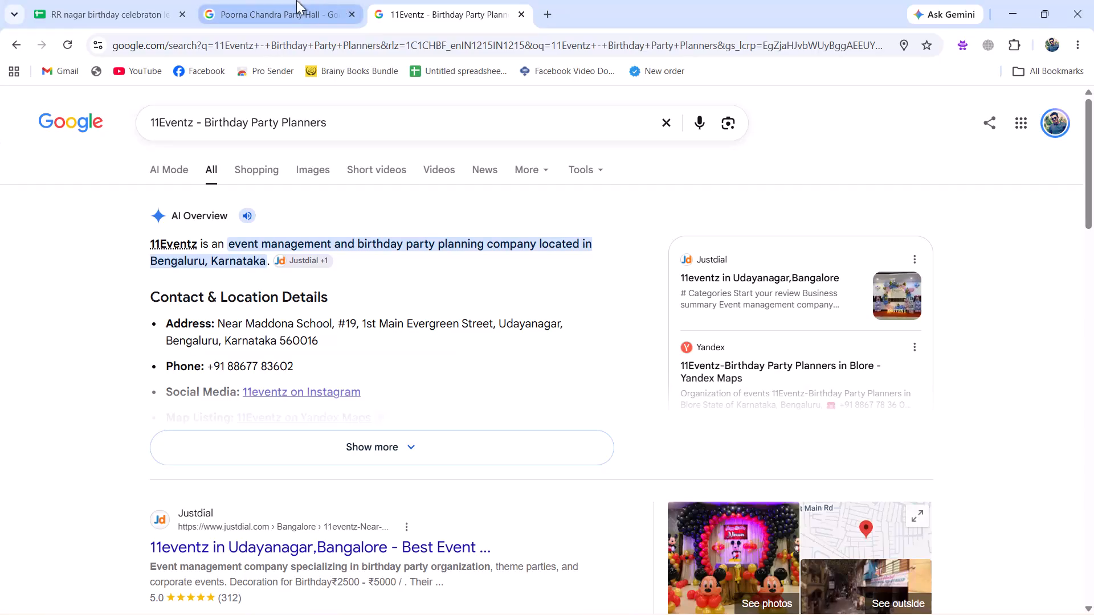
Return to the leads sheet, copy the business name The Party Inn from row 163, search Google for it in a new browser tab and review the results.
{"action": "left_click", "coordinate": [27, 0]}
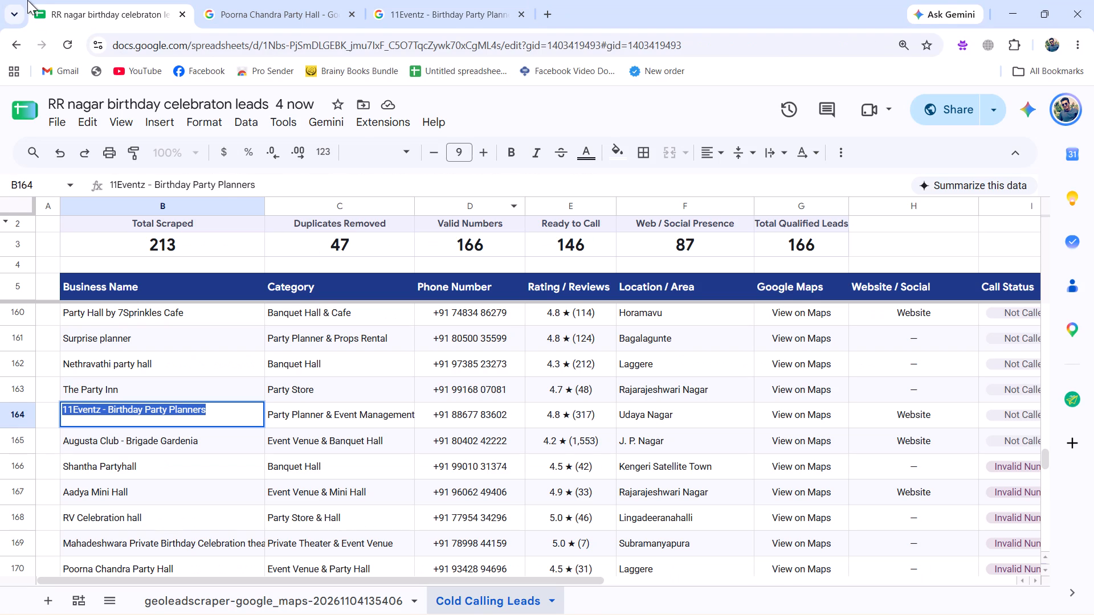
{"action": "left_click", "coordinate": [251, 490]}
{"action": "scroll", "coordinate": [251, 490], "scroll_direction": "up", "scroll_amount": 1}
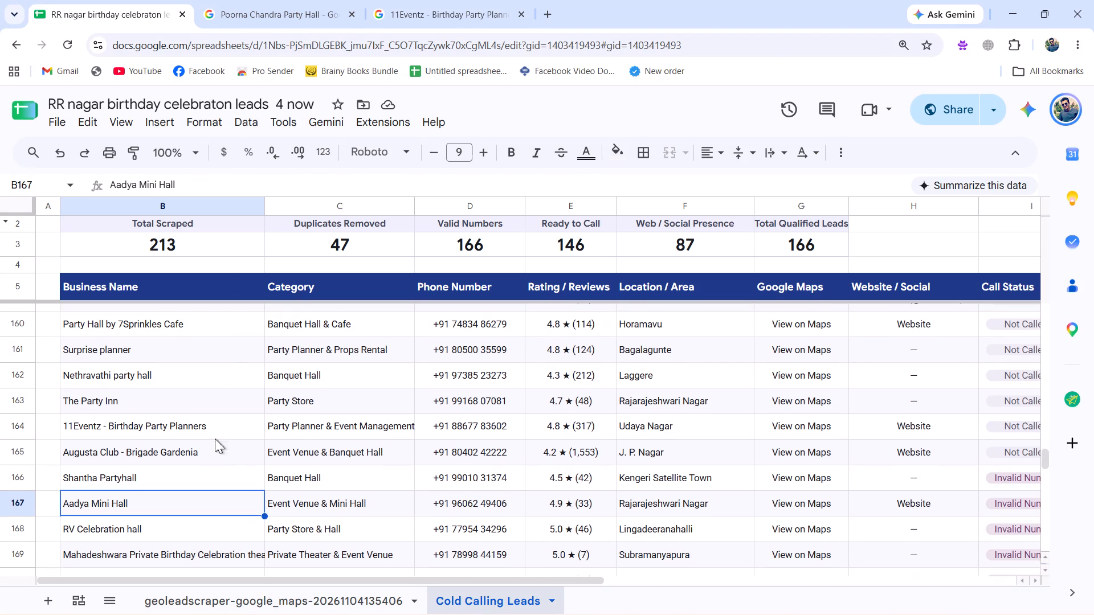
{"action": "triple_click", "coordinate": [190, 396]}
{"action": "left_click", "coordinate": [190, 396]}
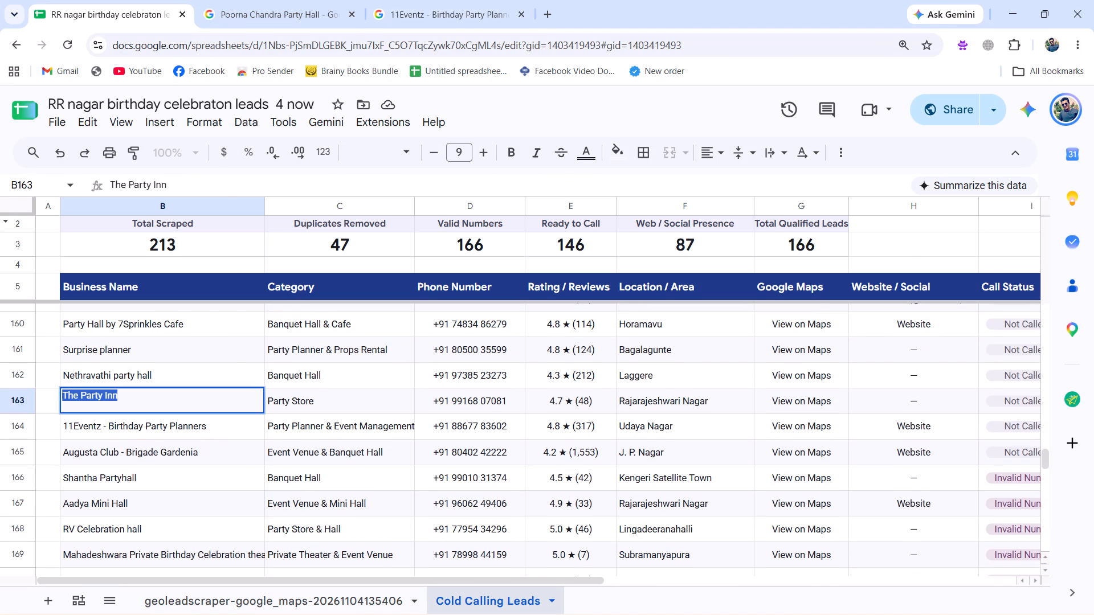
{"action": "key", "text": "ctrl+c"}
{"action": "left_click", "coordinate": [546, 15]}
{"action": "left_click", "coordinate": [468, 48]}
{"action": "key", "text": "ctrl+v"}
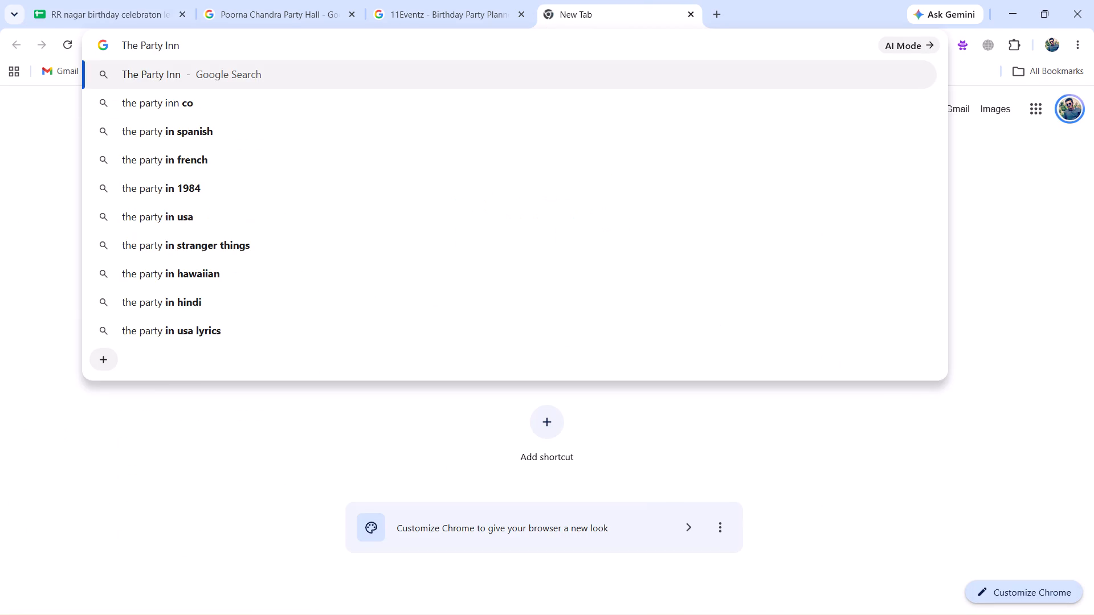
{"action": "key", "text": "Return"}
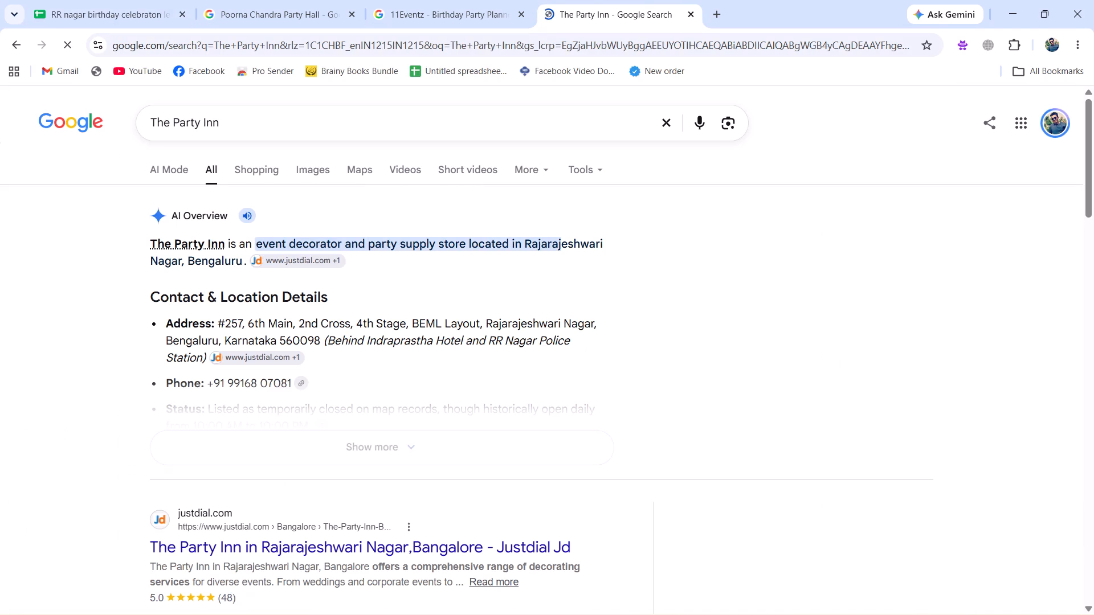
{"action": "scroll", "coordinate": [553, 250], "scroll_direction": "down", "scroll_amount": 1}
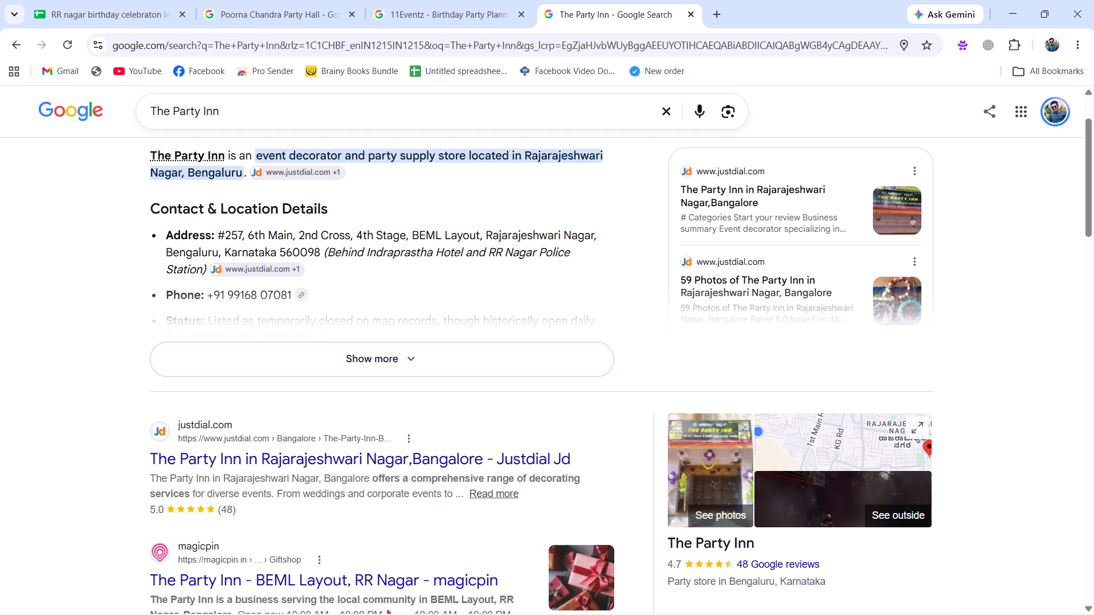
{"action": "scroll", "coordinate": [553, 250], "scroll_direction": "down", "scroll_amount": 2}
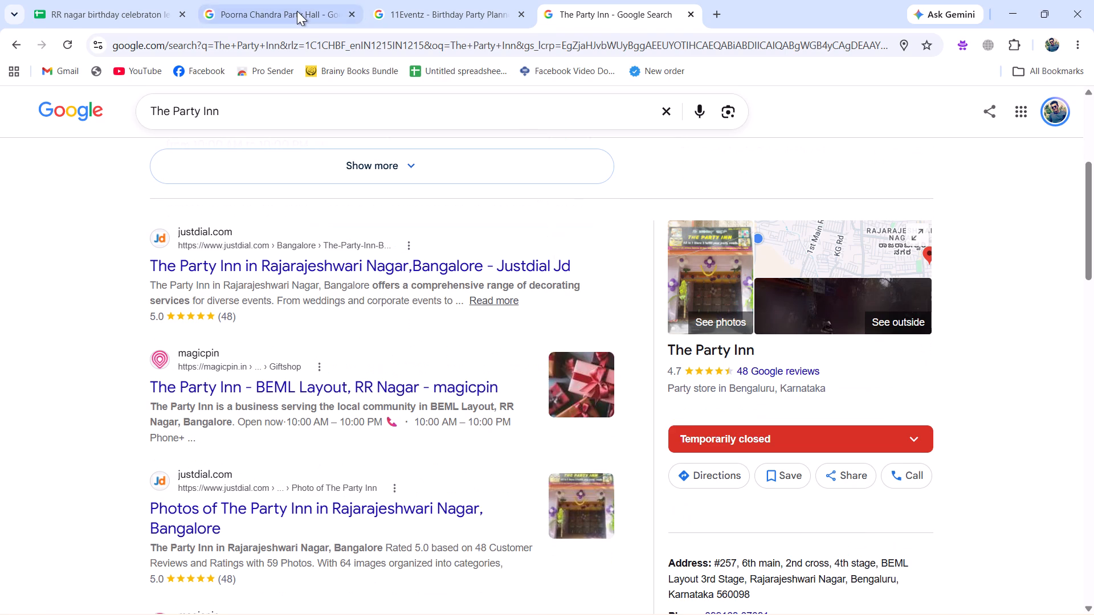
Return to the leads sheet and set the Call Status of The Party Inn in row 163 to Invalid Number.
{"action": "left_click", "coordinate": [101, 0]}
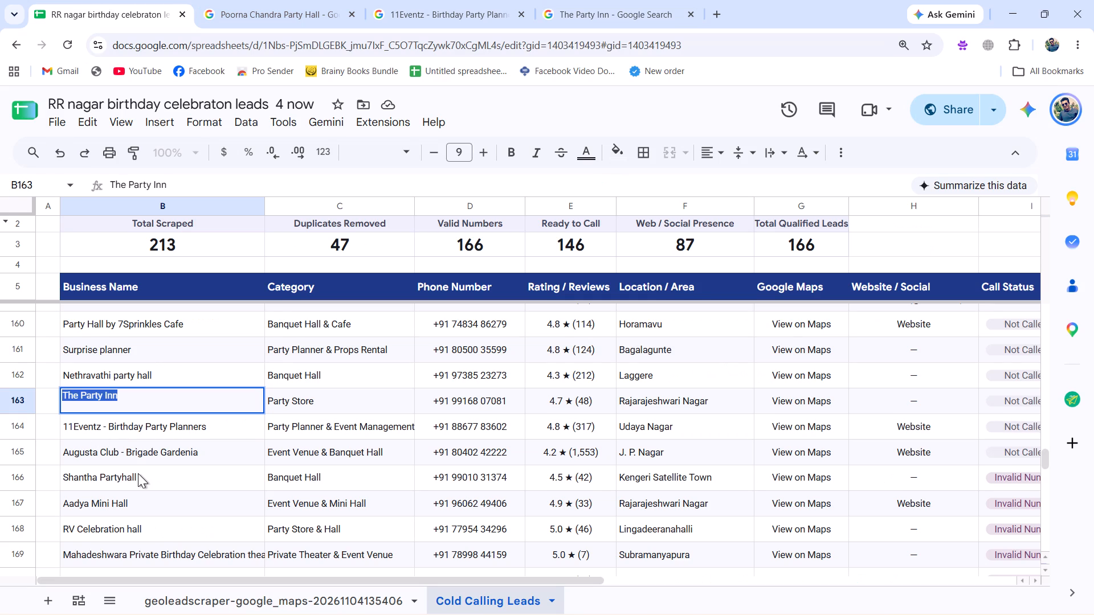
{"action": "left_click", "coordinate": [138, 473]}
{"action": "left_click", "coordinate": [483, 399]}
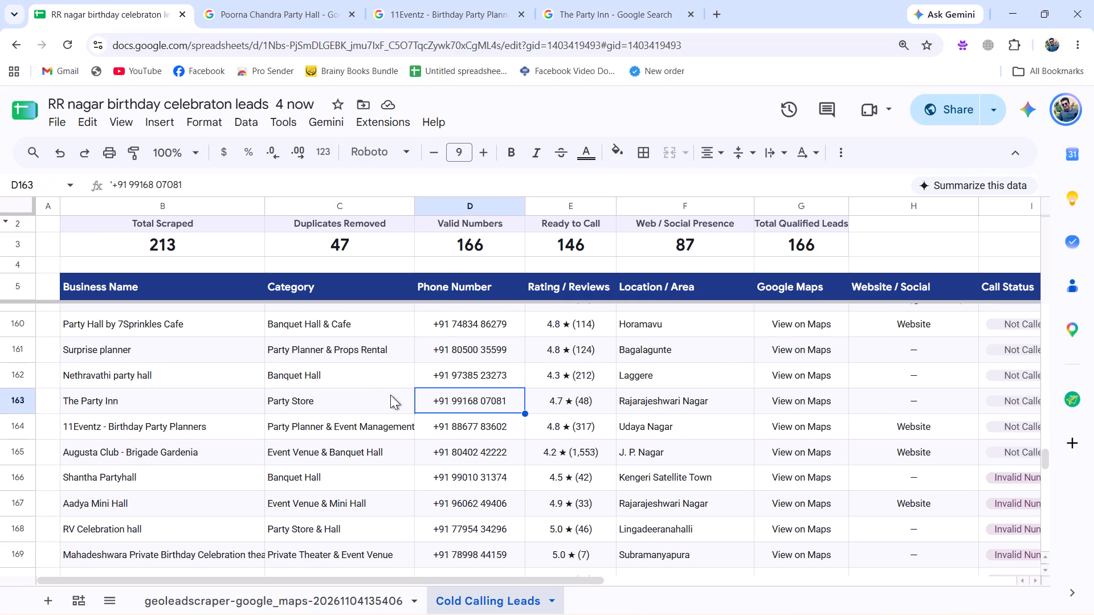
{"action": "left_click", "coordinate": [308, 391]}
{"action": "scroll", "coordinate": [288, 398], "scroll_direction": "up", "scroll_amount": 1}
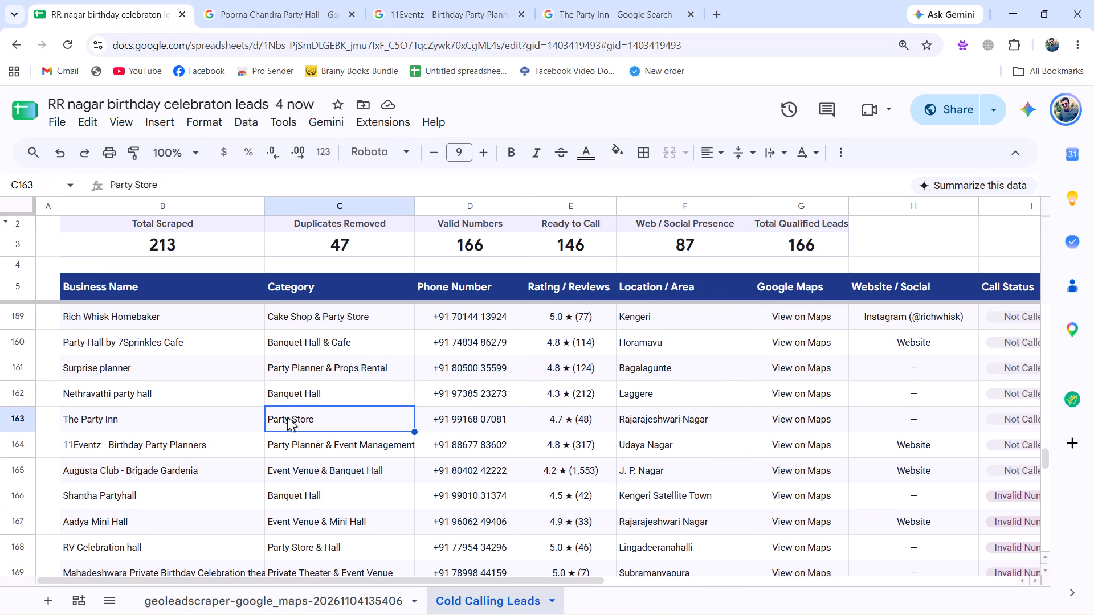
{"action": "left_click", "coordinate": [199, 419]}
{"action": "scroll", "coordinate": [199, 419], "scroll_direction": "up", "scroll_amount": 1}
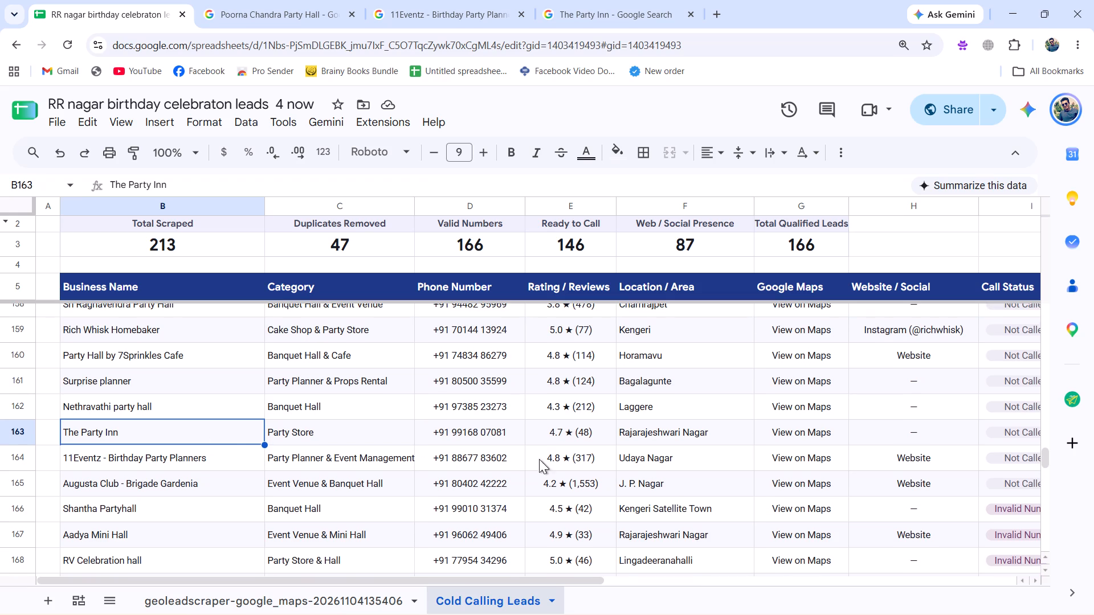
{"action": "scroll", "coordinate": [749, 454], "scroll_direction": "left", "scroll_amount": 1}
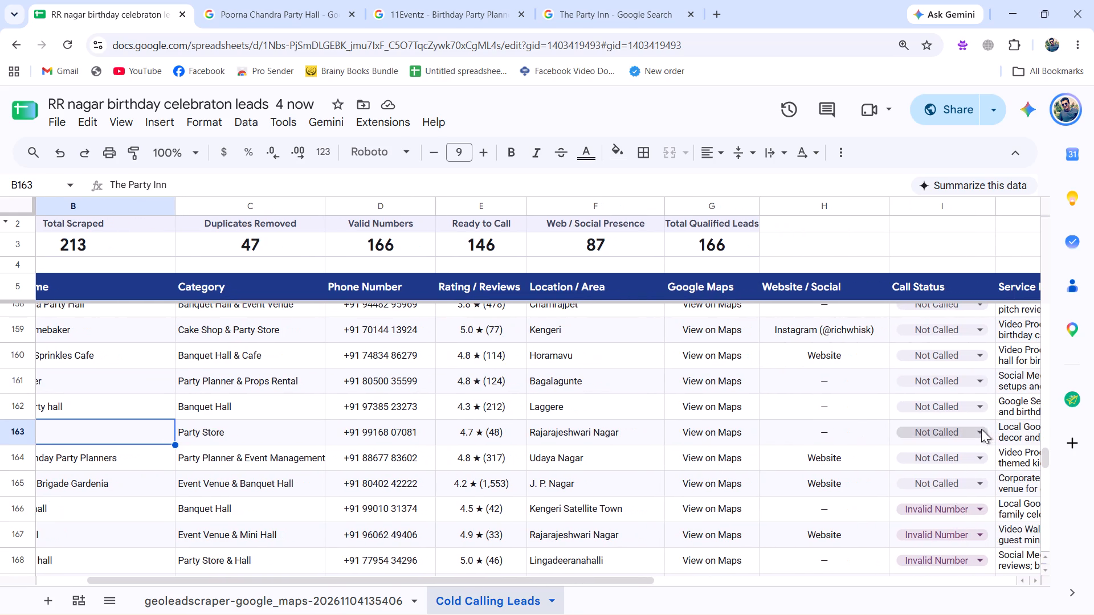
{"action": "left_click", "coordinate": [981, 429]}
{"action": "left_click", "coordinate": [909, 608]}
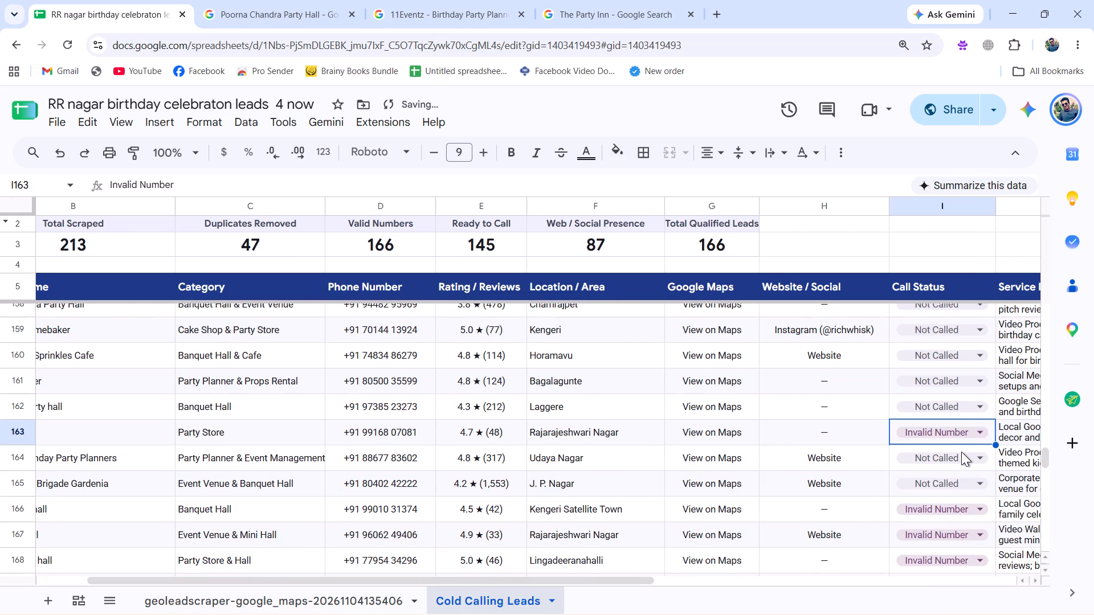
Set the Call Status of 11Eventz - Birthday Party Planners in row 164 and Augusta Club - Brigade Gardenia in row 165 to Invalid Number.
{"action": "left_click", "coordinate": [961, 452]}
{"action": "left_click", "coordinate": [961, 459]}
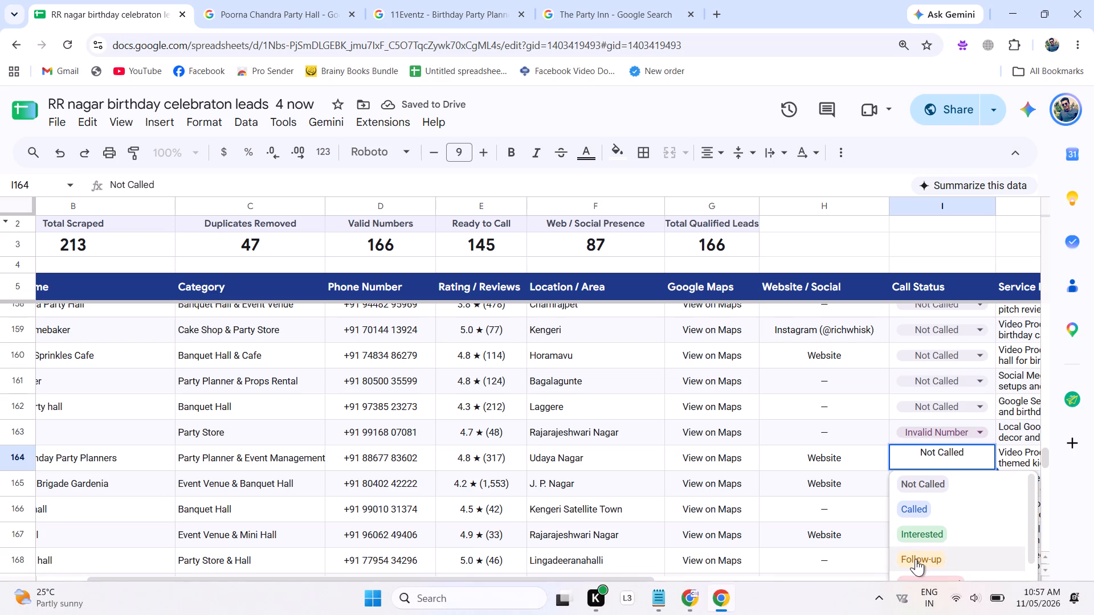
{"action": "scroll", "coordinate": [916, 501], "scroll_direction": "down", "scroll_amount": 2}
{"action": "left_click", "coordinate": [918, 571]}
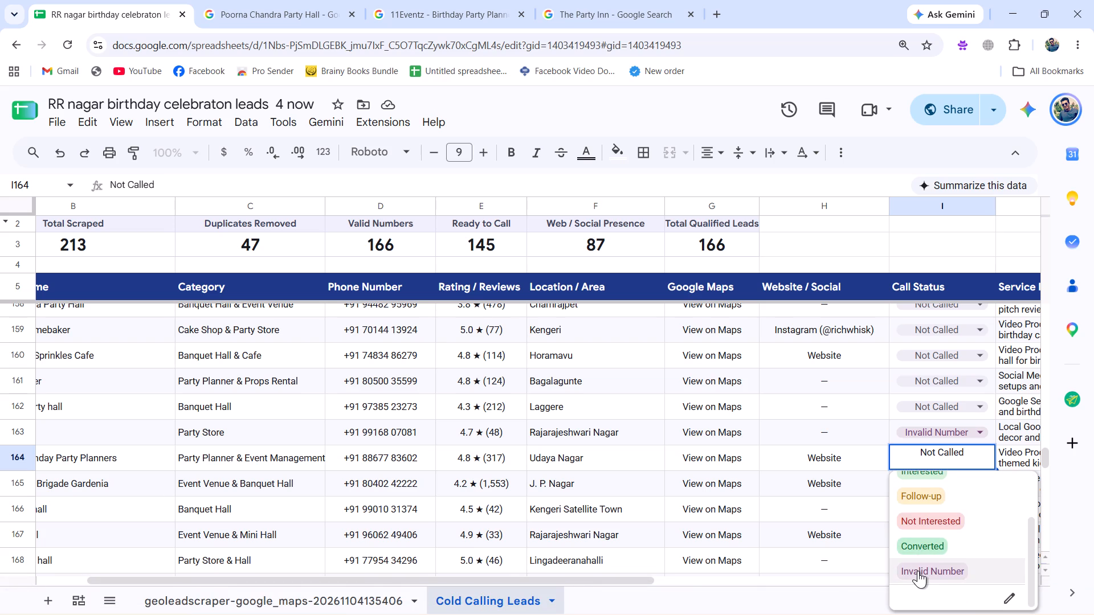
{"action": "left_click", "coordinate": [947, 481]}
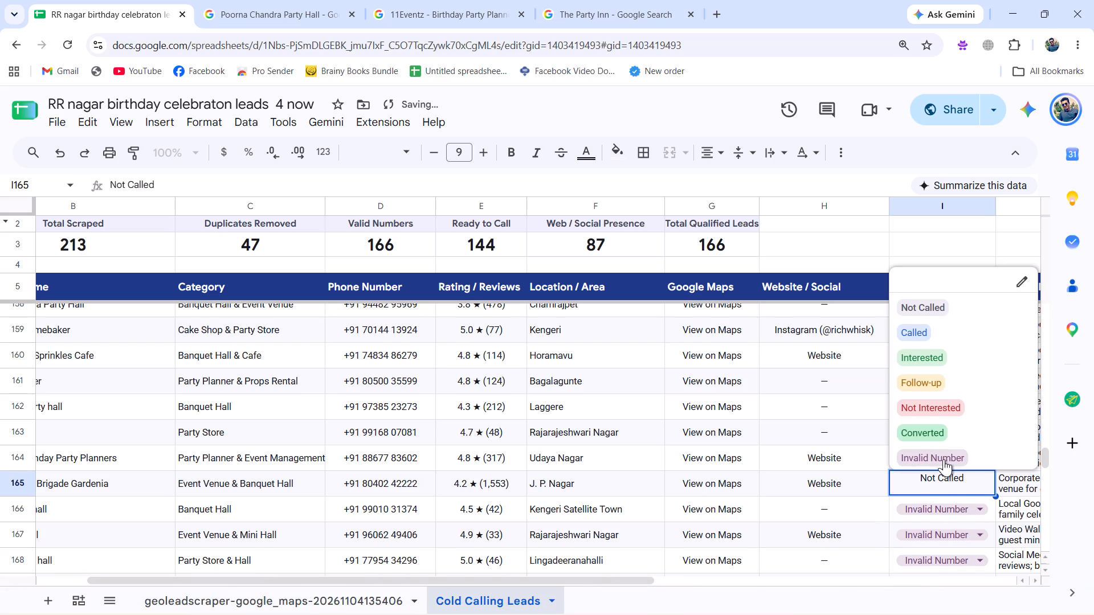
{"action": "left_click", "coordinate": [935, 461]}
Go to the start of the leads list and copy the business name Partyplex Birthday Celebration Theater- RR Nagar from row 8.
{"action": "scroll", "coordinate": [864, 386], "scroll_direction": "up", "scroll_amount": 3}
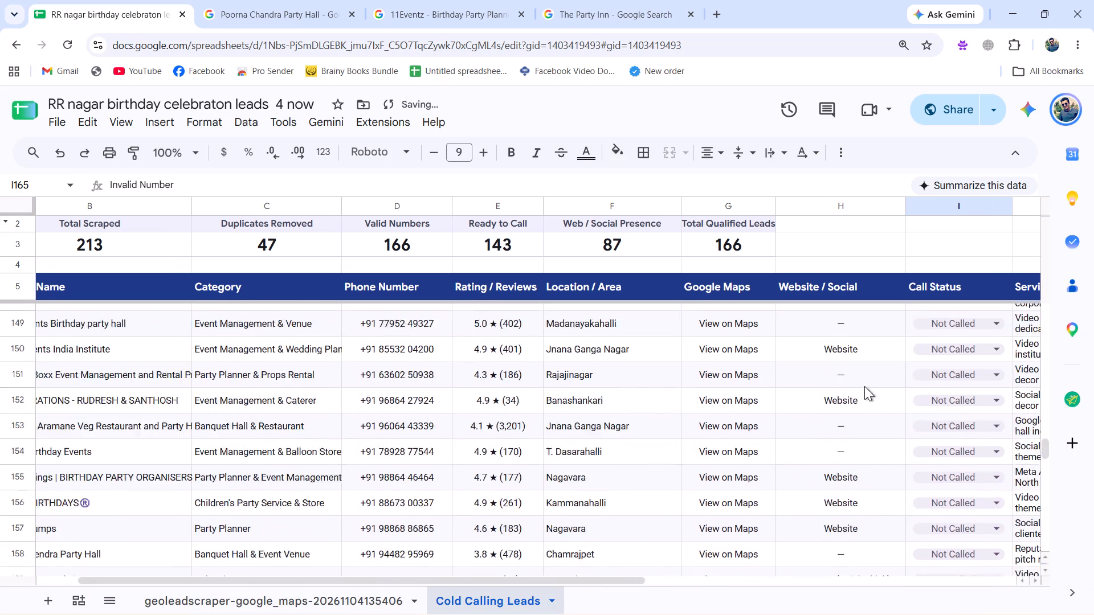
{"action": "scroll", "coordinate": [864, 386], "scroll_direction": "up", "scroll_amount": 2}
{"action": "scroll", "coordinate": [864, 386], "scroll_direction": "right", "scroll_amount": 2}
{"action": "scroll", "coordinate": [864, 386], "scroll_direction": "up", "scroll_amount": 8}
{"action": "scroll", "coordinate": [864, 386], "scroll_direction": "left", "scroll_amount": 3}
{"action": "scroll", "coordinate": [864, 386], "scroll_direction": "up", "scroll_amount": 3}
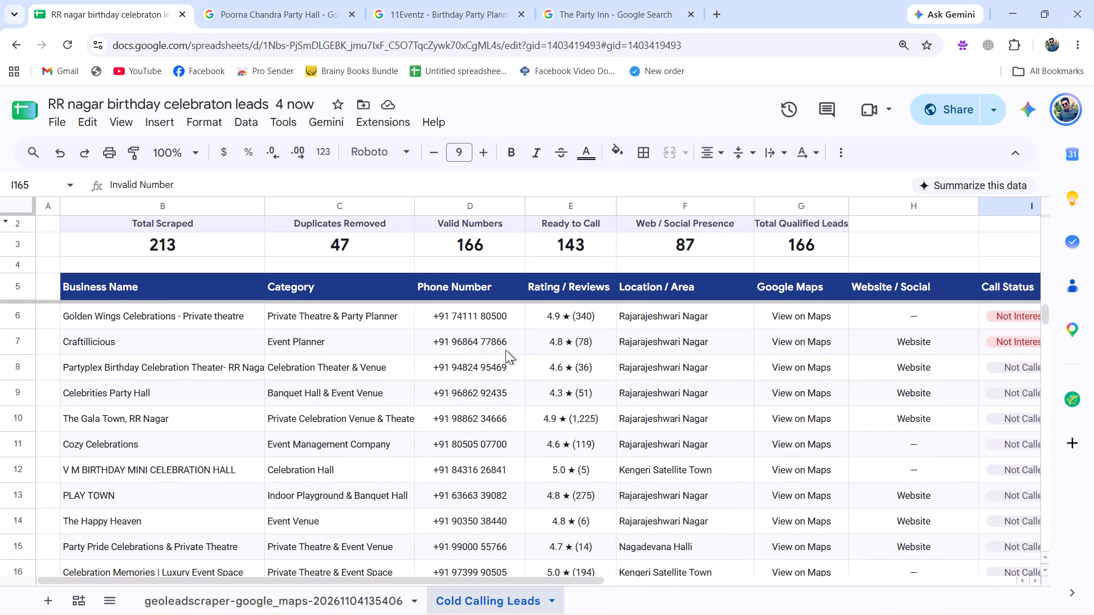
{"action": "scroll", "coordinate": [172, 346], "scroll_direction": "right", "scroll_amount": 1}
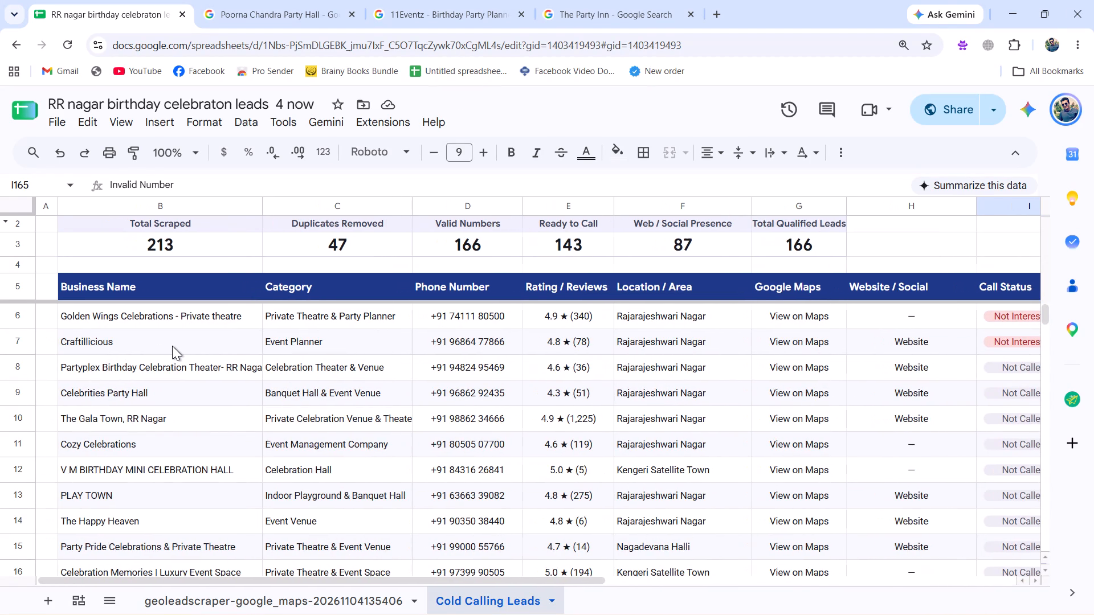
{"action": "scroll", "coordinate": [172, 346], "scroll_direction": "right", "scroll_amount": 1}
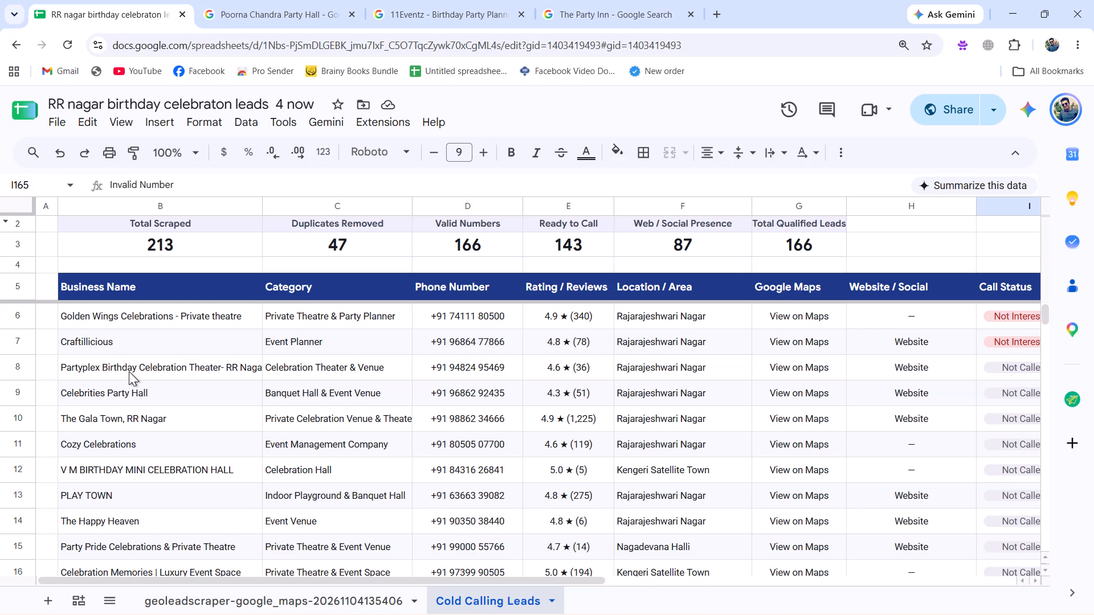
{"action": "double_click", "coordinate": [129, 371]}
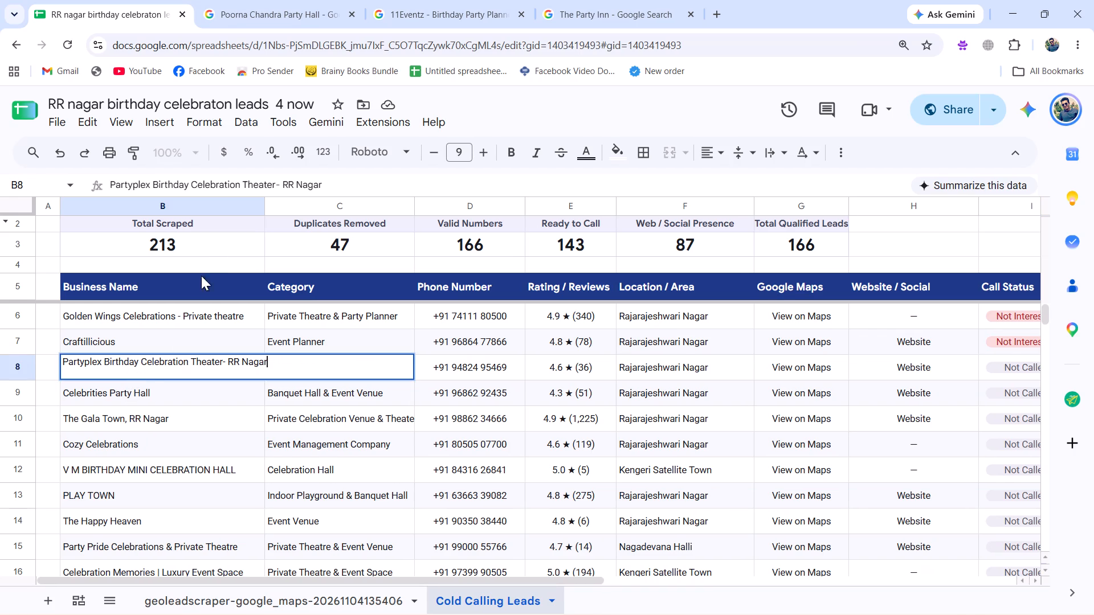
{"action": "left_click", "coordinate": [205, 260]}
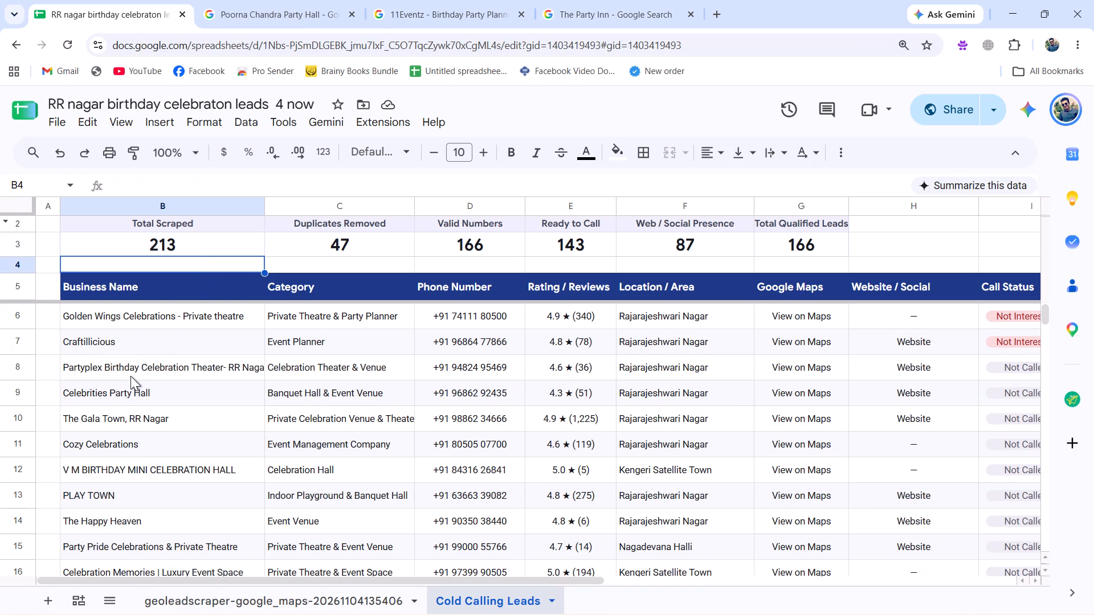
{"action": "left_click_drag", "start_coordinate": [130, 376], "coordinate": [128, 367]}
{"action": "triple_click", "coordinate": [128, 367]}
{"action": "double_click", "coordinate": [128, 367]}
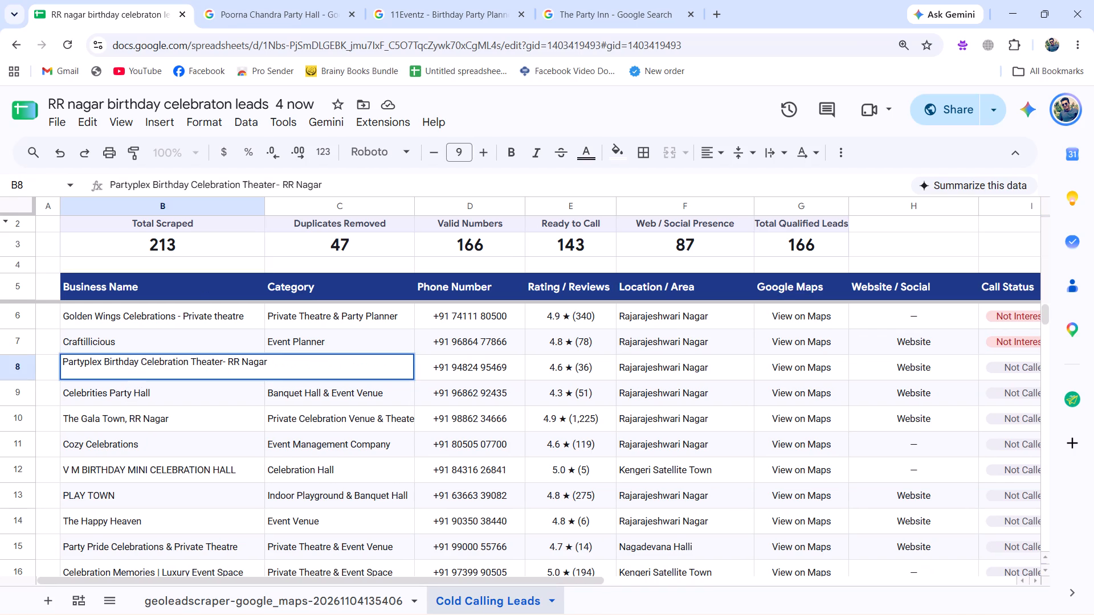
{"action": "triple_click", "coordinate": [123, 360]}
{"action": "left_click", "coordinate": [123, 360]}
{"action": "key", "text": "ctrl+c"}
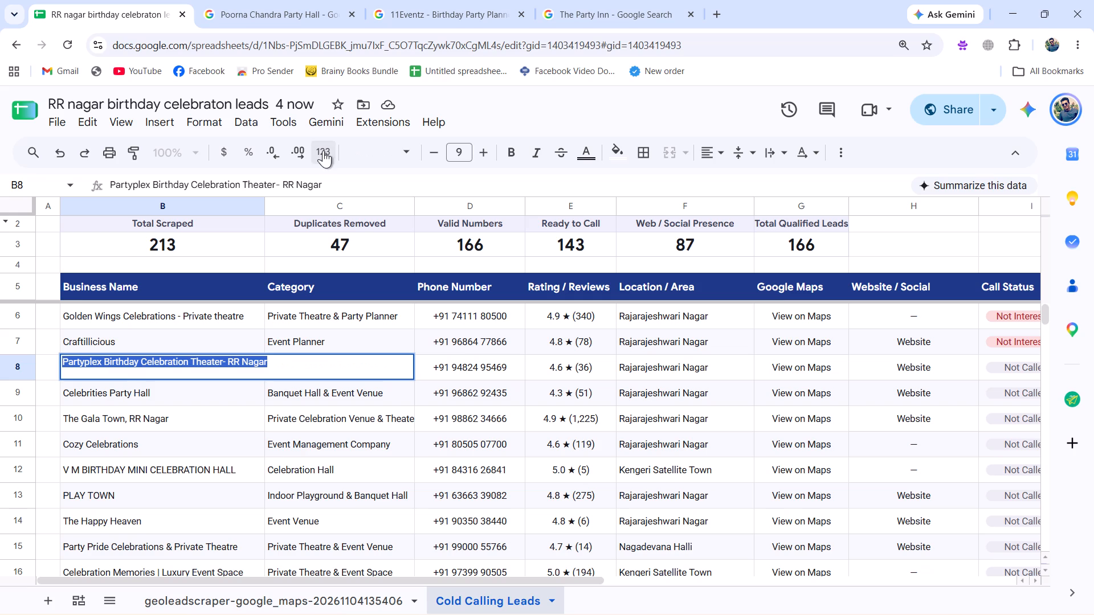
Search Google for Partyplex Birthday Celebration Theater- RR Nagar in a new browser tab and review the business details and results.
{"action": "left_click", "coordinate": [708, 11]}
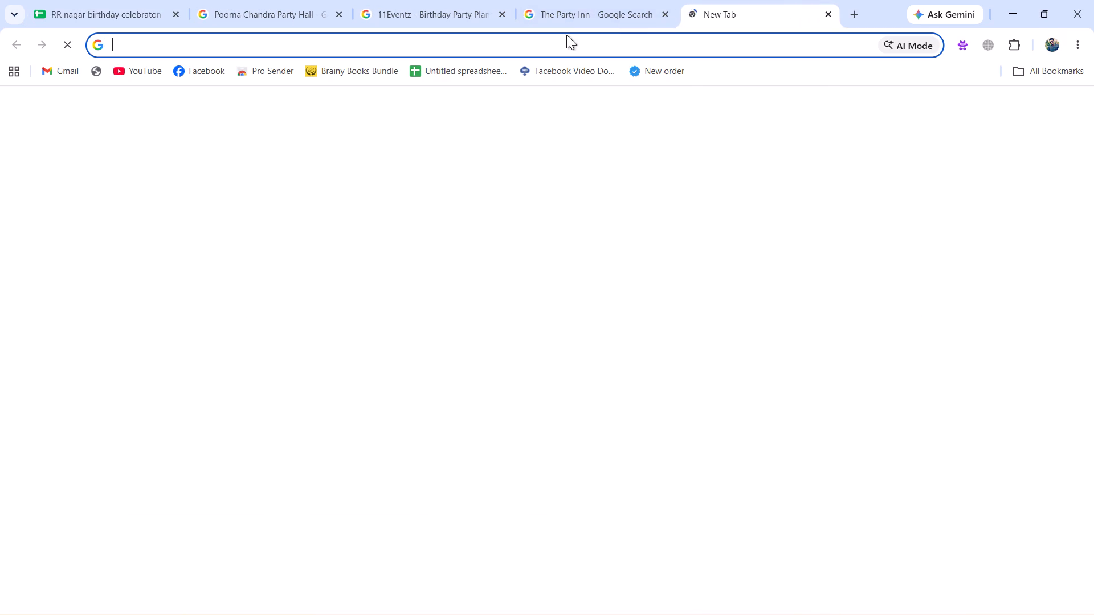
{"action": "left_click", "coordinate": [531, 51]}
{"action": "key", "text": "ctrl+v"}
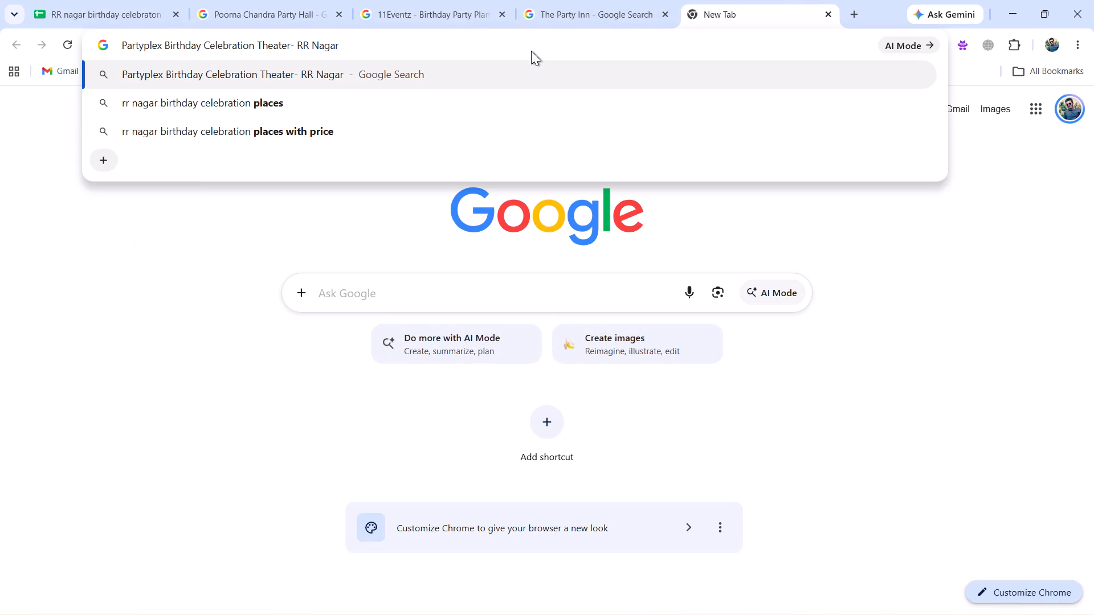
{"action": "key", "text": "Return"}
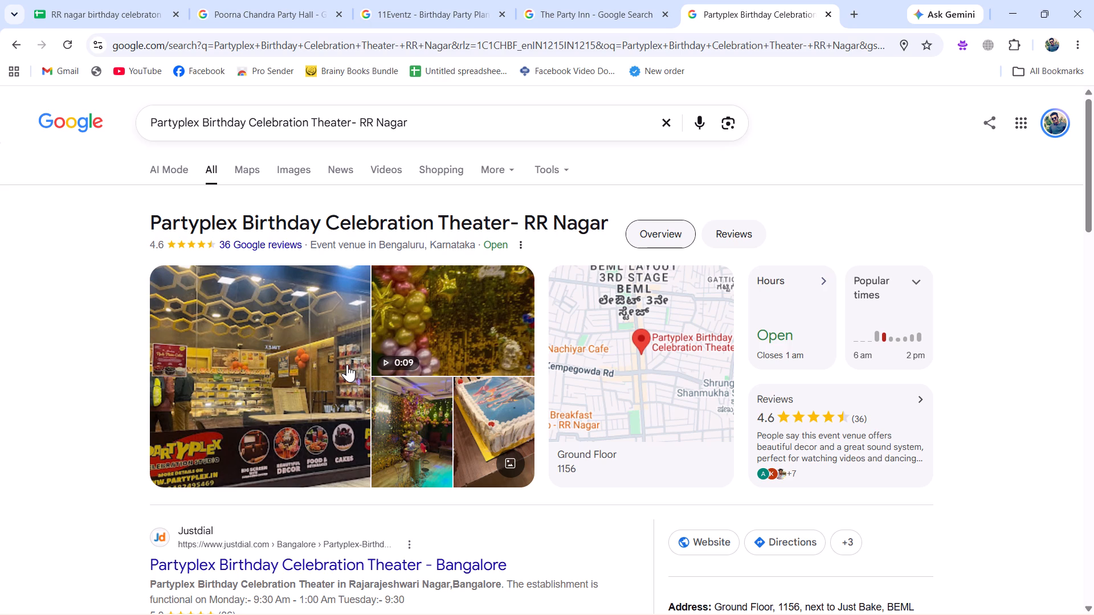
{"action": "scroll", "coordinate": [347, 364], "scroll_direction": "down", "scroll_amount": 3}
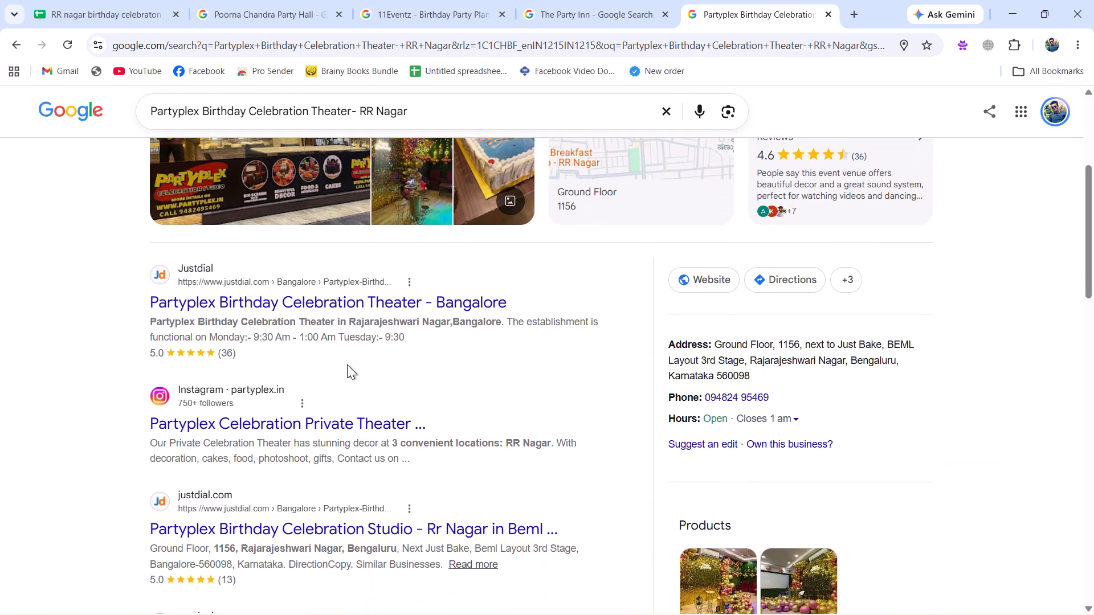
{"action": "scroll", "coordinate": [347, 364], "scroll_direction": "down", "scroll_amount": 2}
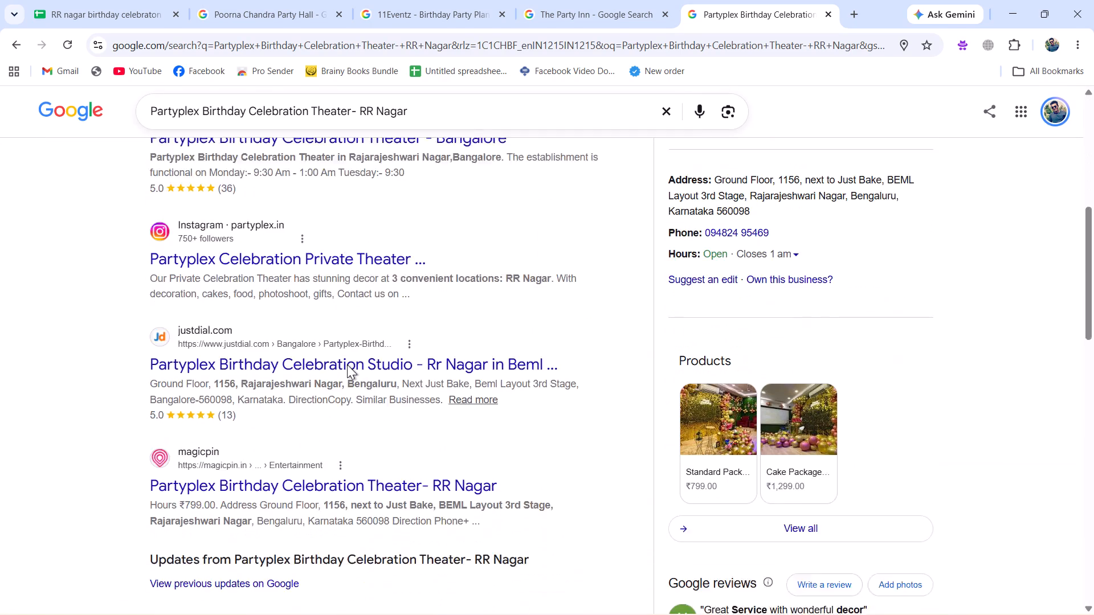
{"action": "scroll", "coordinate": [347, 364], "scroll_direction": "down", "scroll_amount": 1}
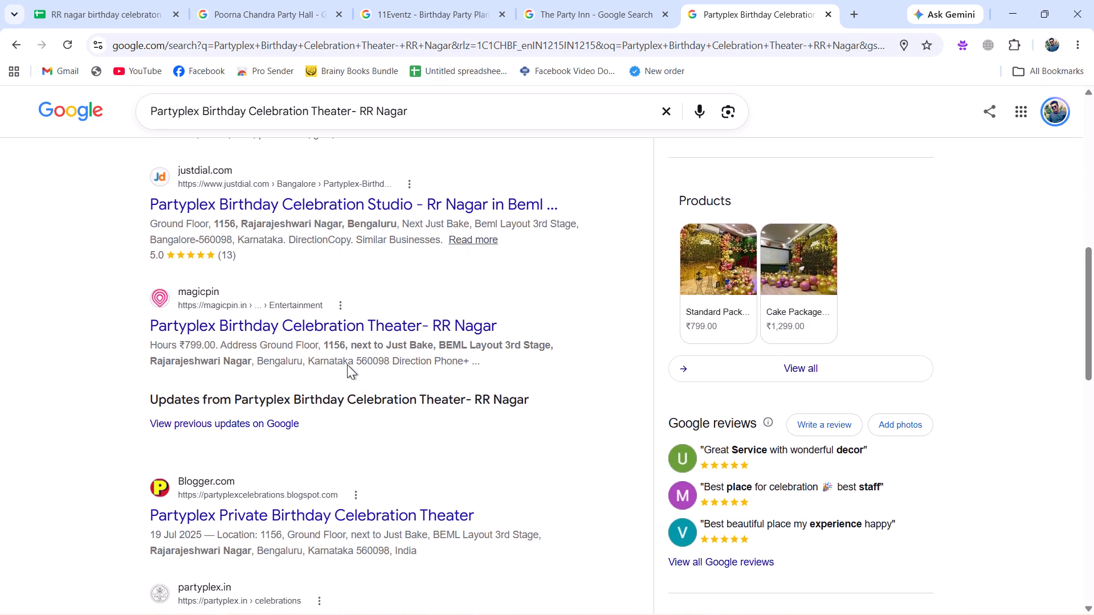
Open the Partyplex Private Birthday Celebration Theater blog from the search results and look through its posts.
{"action": "left_click", "coordinate": [267, 506]}
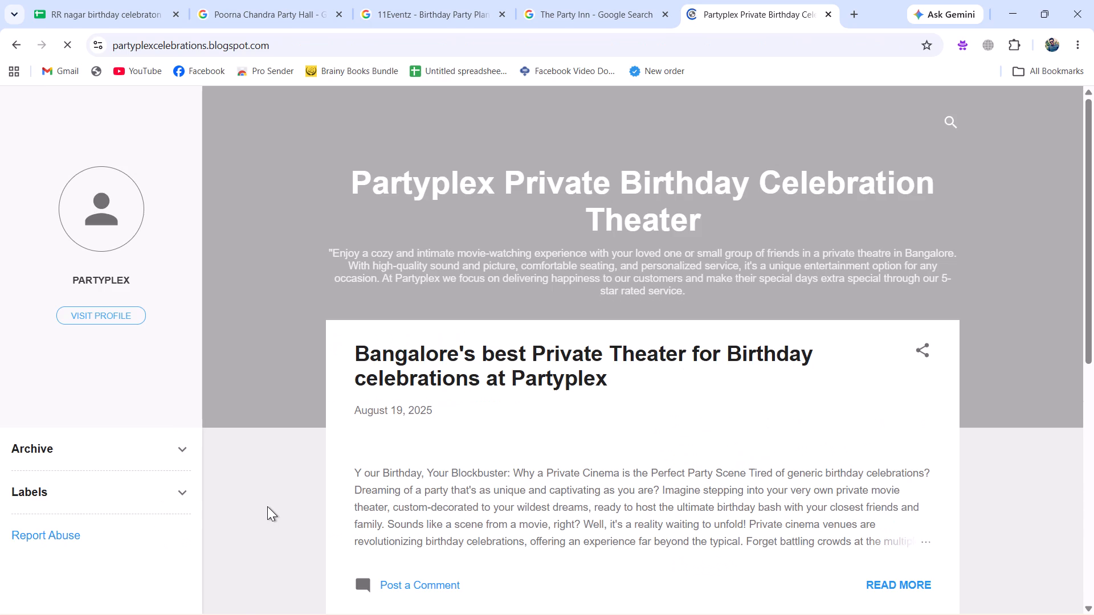
{"action": "scroll", "coordinate": [267, 506], "scroll_direction": "down", "scroll_amount": 3}
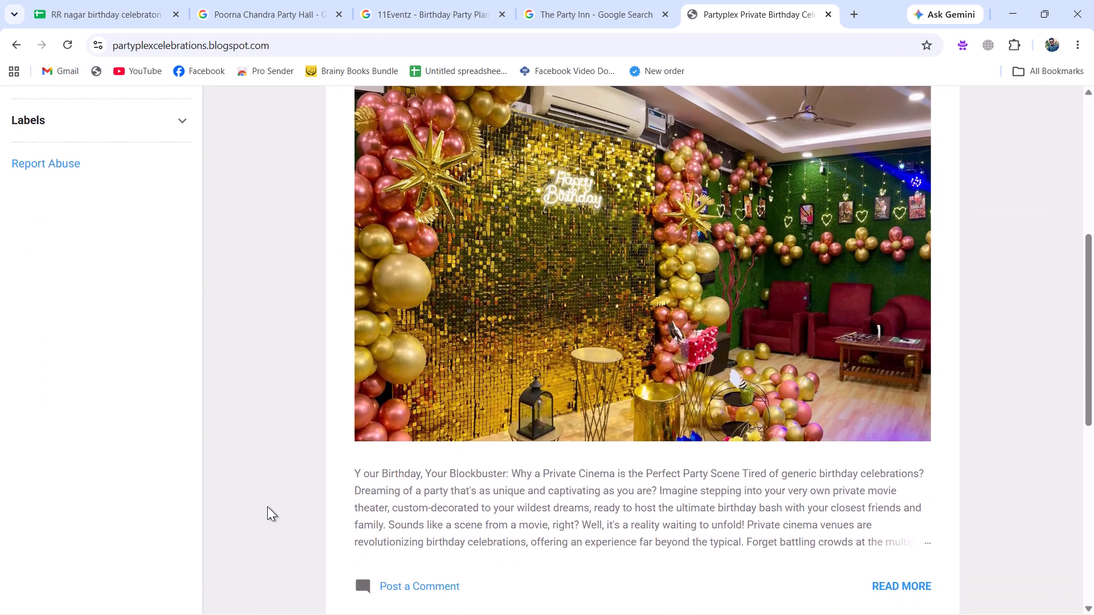
{"action": "scroll", "coordinate": [267, 506], "scroll_direction": "up", "scroll_amount": 1}
{"action": "scroll", "coordinate": [267, 506], "scroll_direction": "down", "scroll_amount": 6}
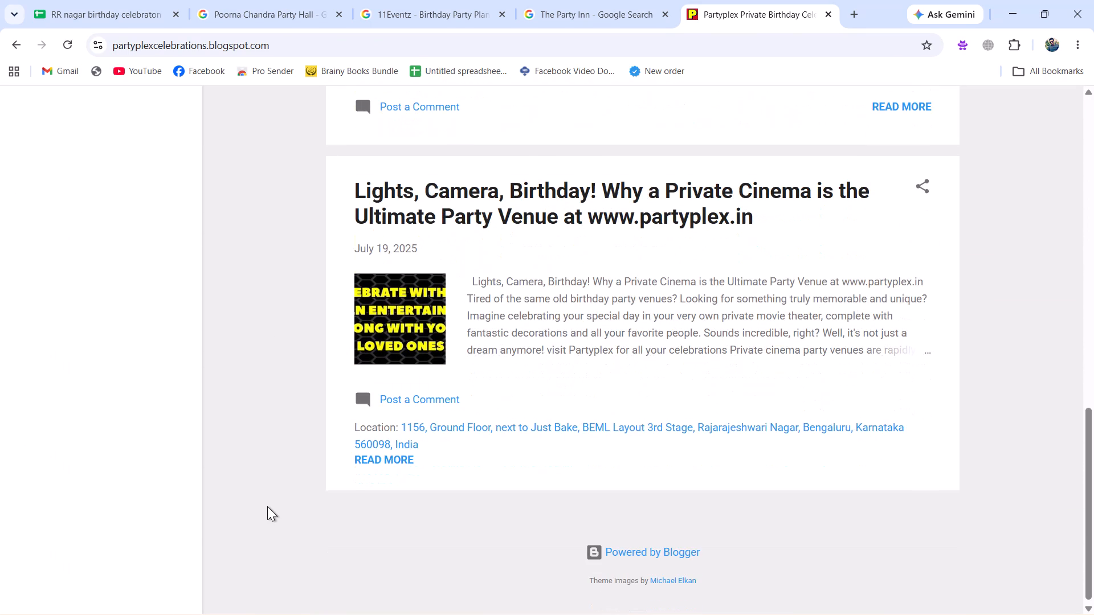
{"action": "scroll", "coordinate": [267, 506], "scroll_direction": "down", "scroll_amount": 1}
{"action": "scroll", "coordinate": [218, 355], "scroll_direction": "up", "scroll_amount": 8}
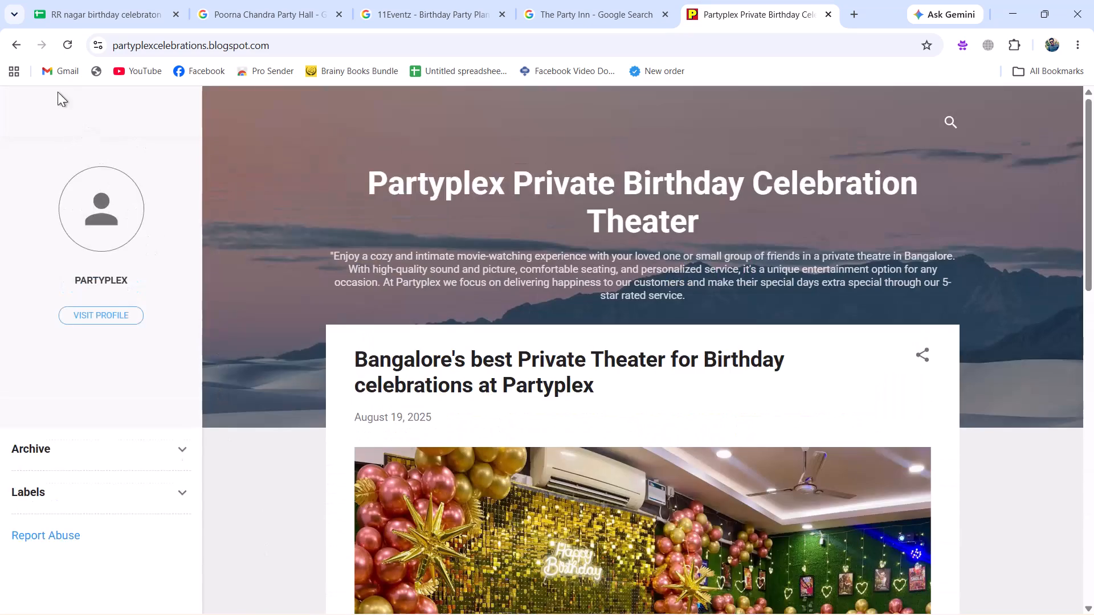
Go back from the Partyplex blog to the search results, glance over the business listing and return to the blank new tab page.
{"action": "left_click", "coordinate": [22, 50]}
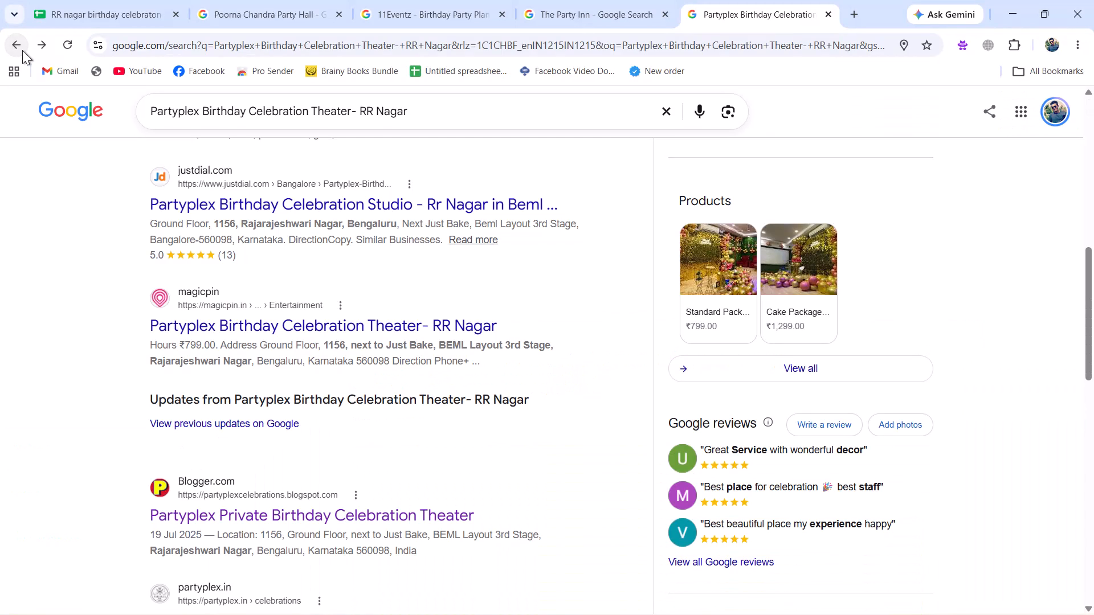
{"action": "scroll", "coordinate": [194, 296], "scroll_direction": "up", "scroll_amount": 4}
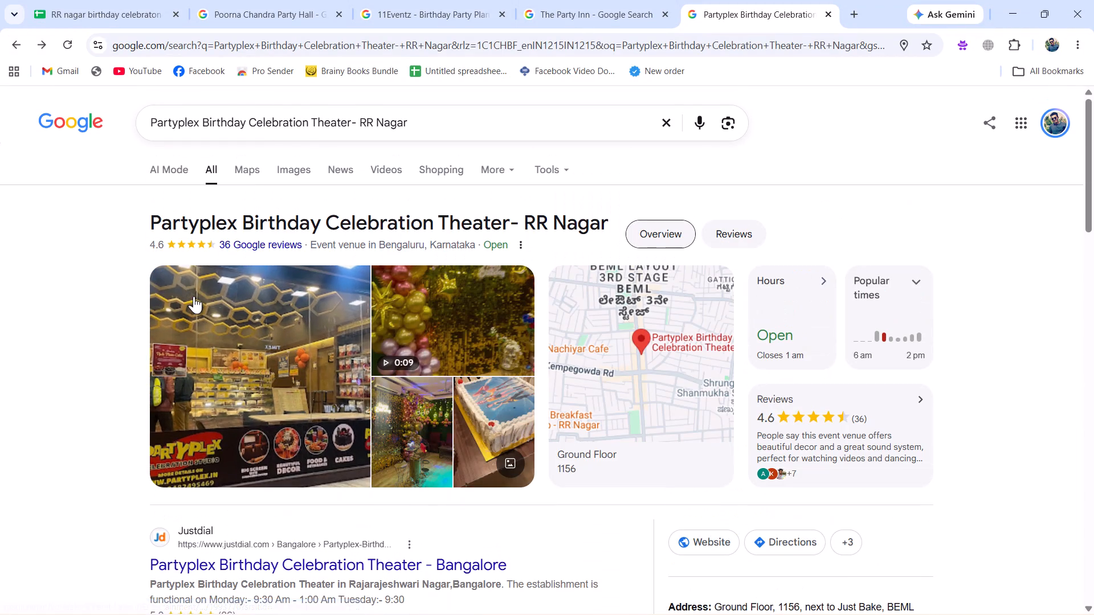
{"action": "left_click", "coordinate": [21, 46]}
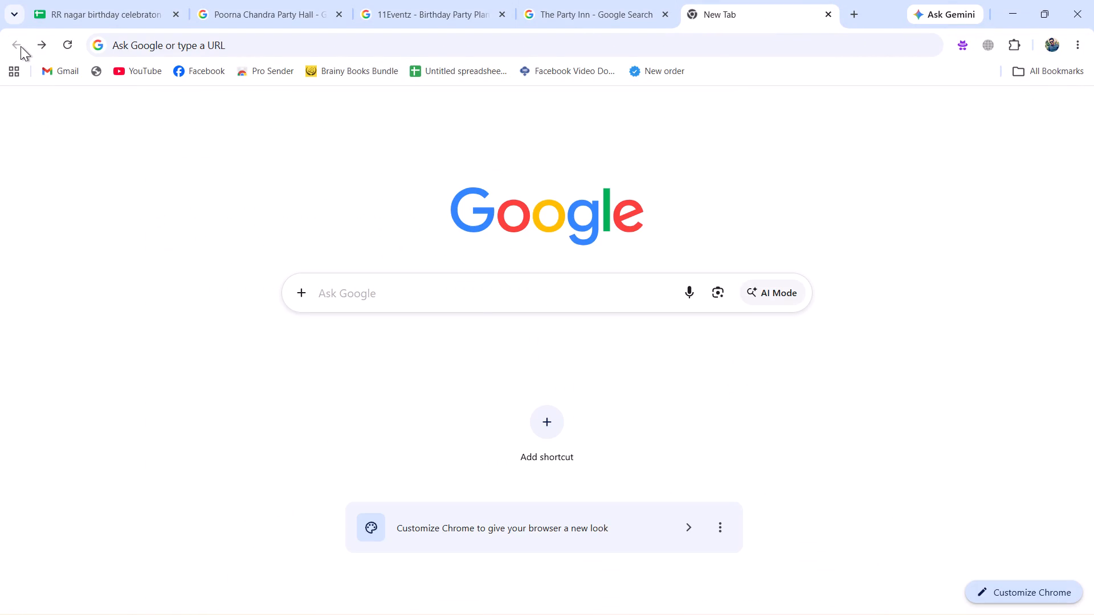
In the leads sheet, set the Call Status of Partyplex Birthday Celebration Theater- RR Nagar in row 8 to Invalid Number.
{"action": "left_click", "coordinate": [129, 0]}
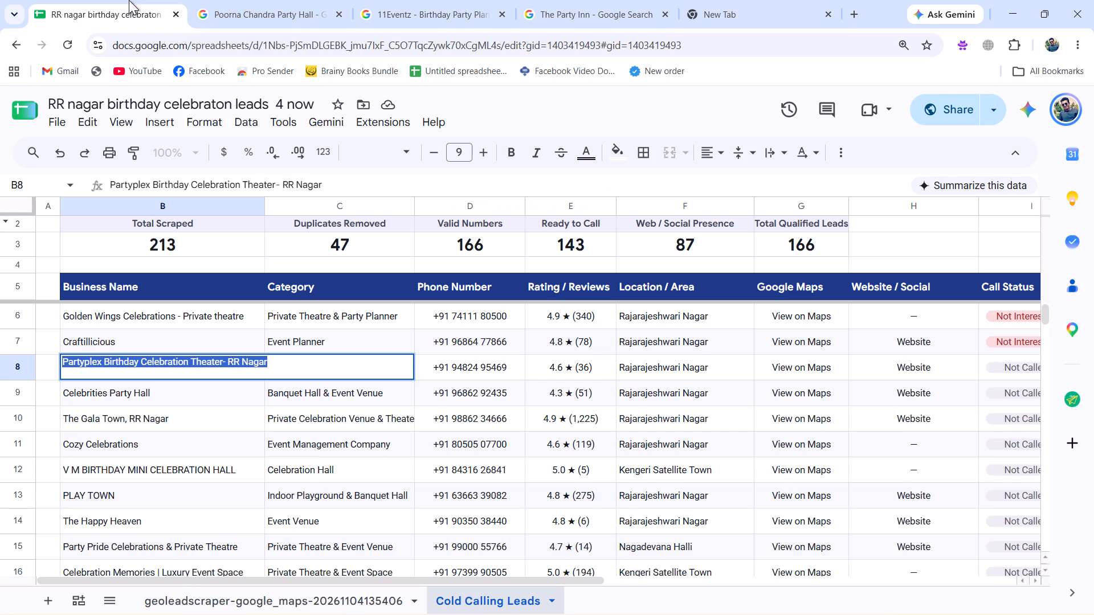
{"action": "left_click", "coordinate": [292, 450]}
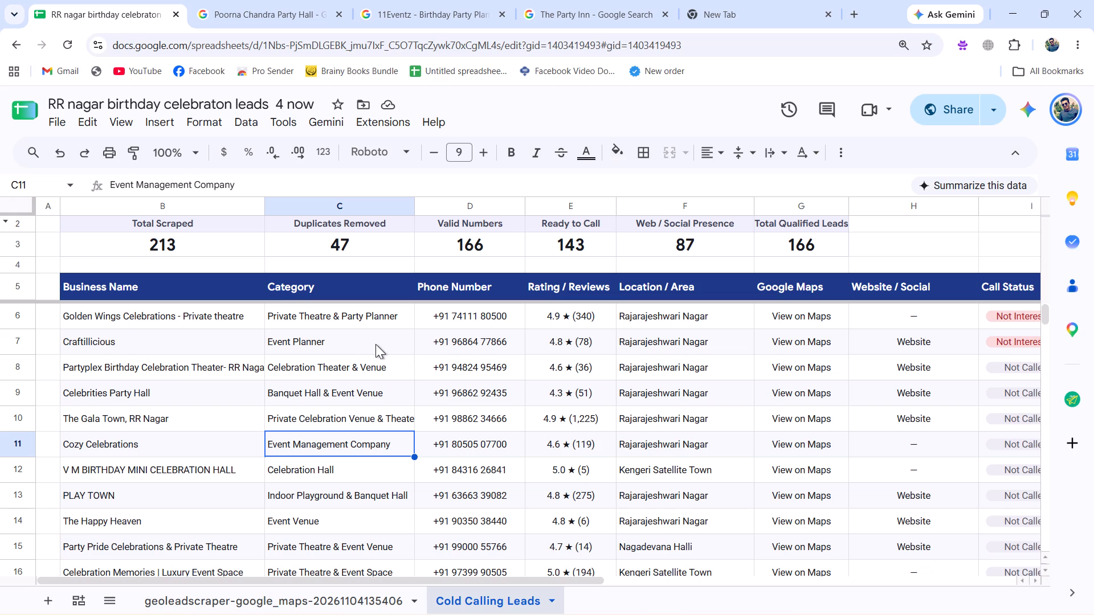
{"action": "left_click", "coordinate": [455, 371]}
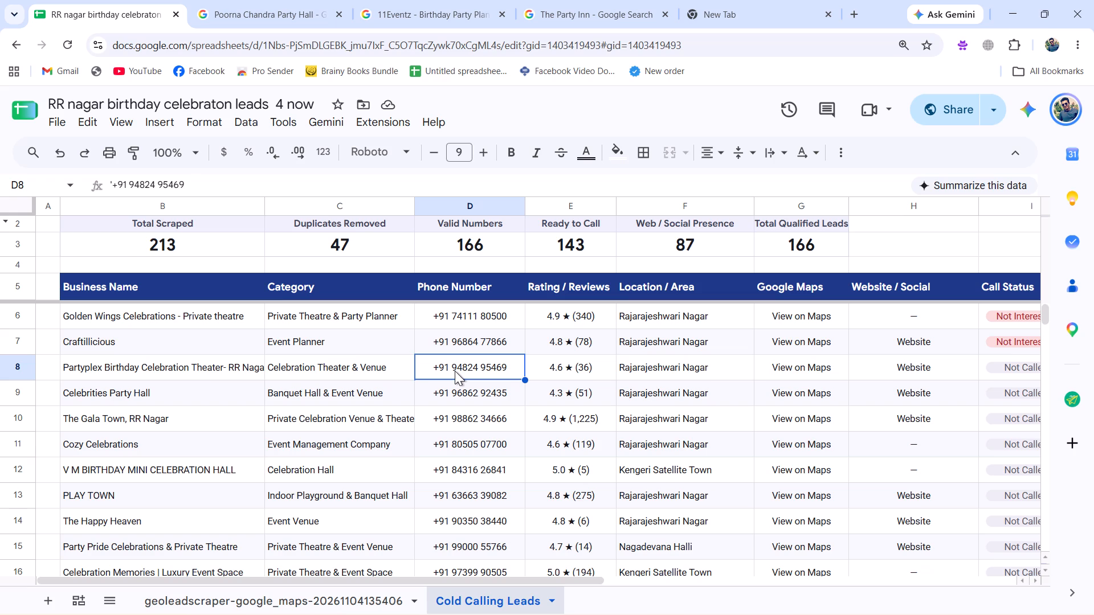
{"action": "left_click", "coordinate": [166, 393]}
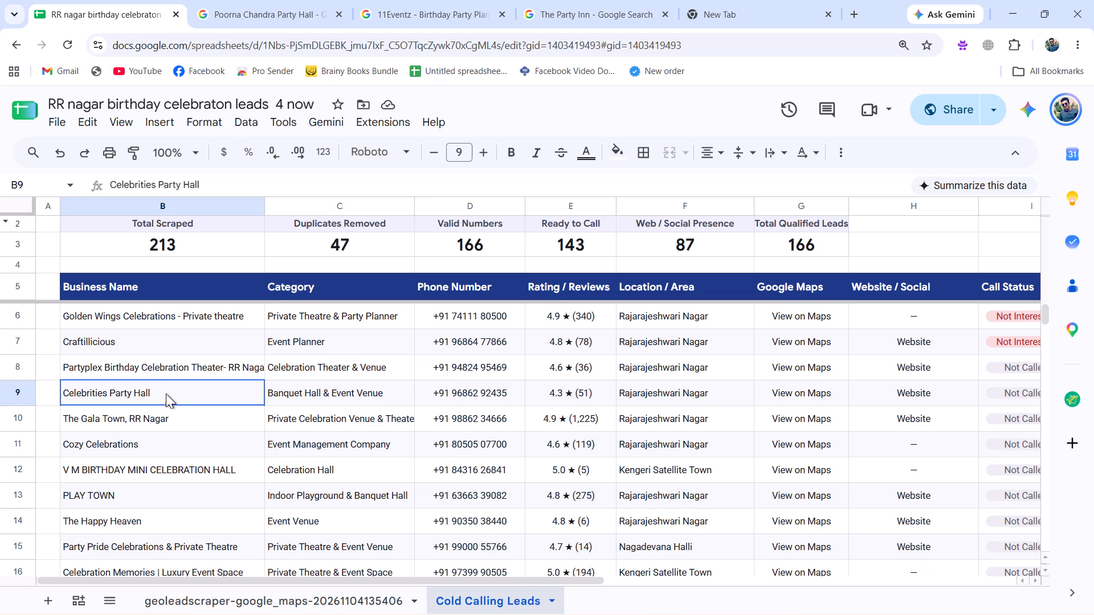
{"action": "scroll", "coordinate": [222, 397], "scroll_direction": "left", "scroll_amount": 1}
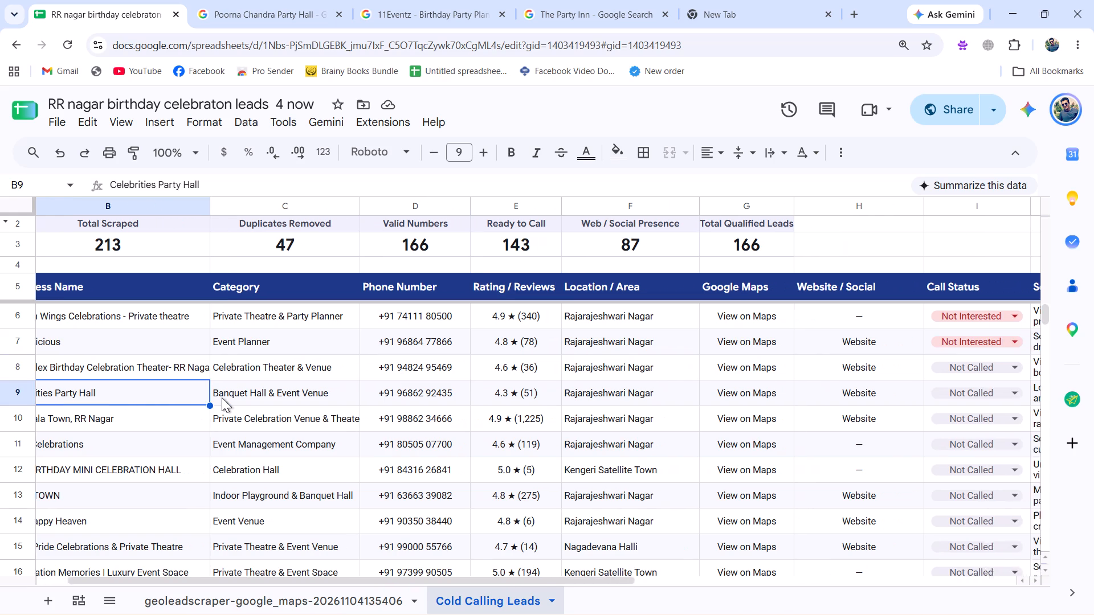
{"action": "scroll", "coordinate": [222, 397], "scroll_direction": "left", "scroll_amount": 3}
{"action": "left_click", "coordinate": [761, 363]}
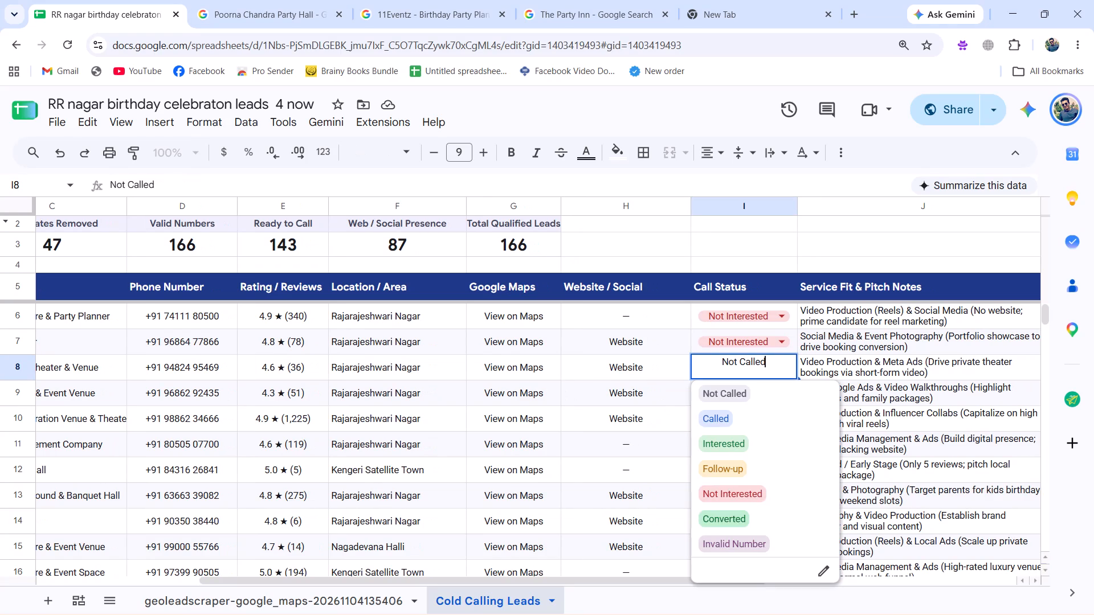
{"action": "left_click", "coordinate": [721, 536]}
Copy the business name Celebrities Party Hall from row 9 of the leads list.
{"action": "scroll", "coordinate": [626, 479], "scroll_direction": "right", "scroll_amount": 6}
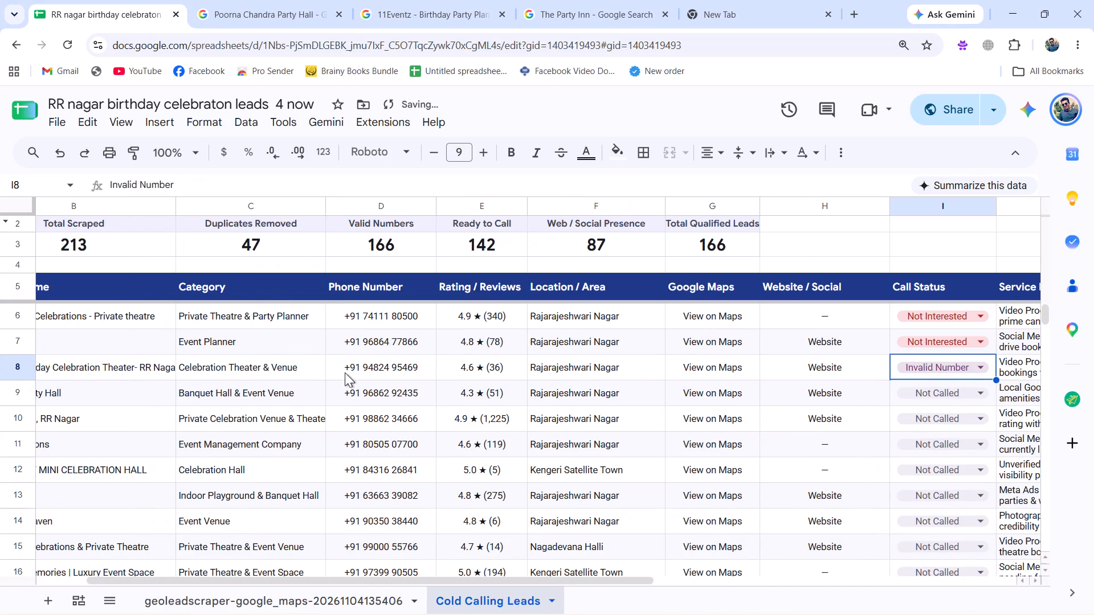
{"action": "left_click", "coordinate": [210, 389]}
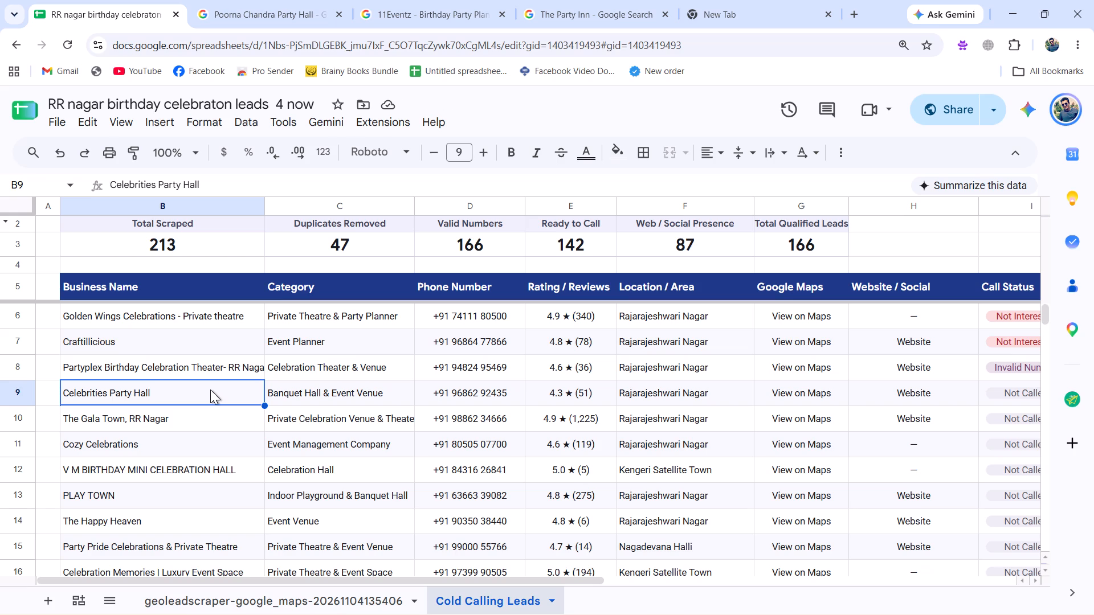
{"action": "scroll", "coordinate": [210, 389], "scroll_direction": "left", "scroll_amount": 1}
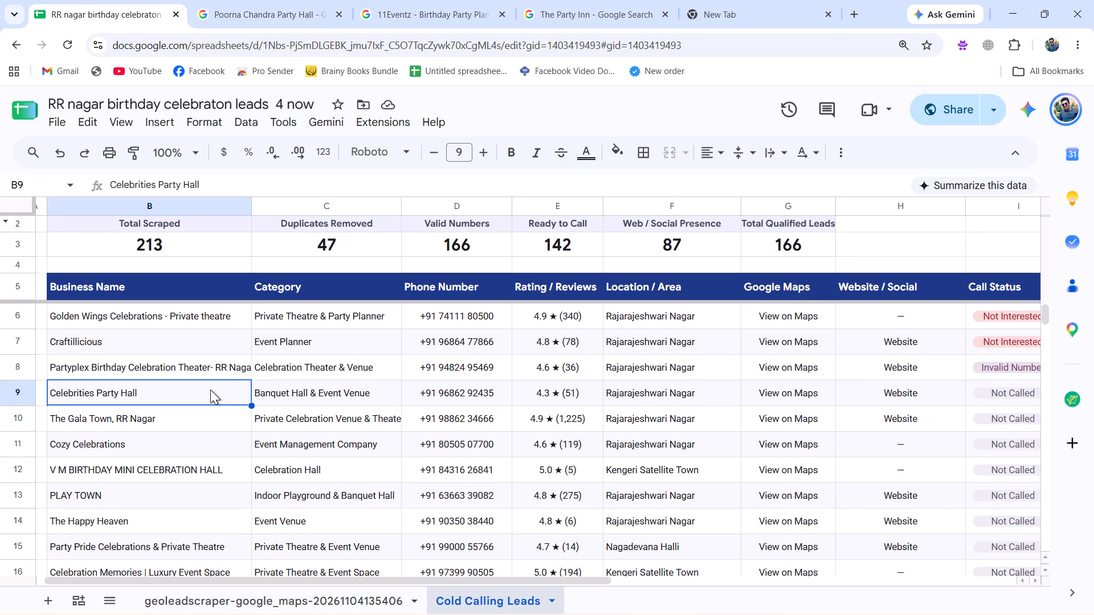
{"action": "triple_click", "coordinate": [213, 388]}
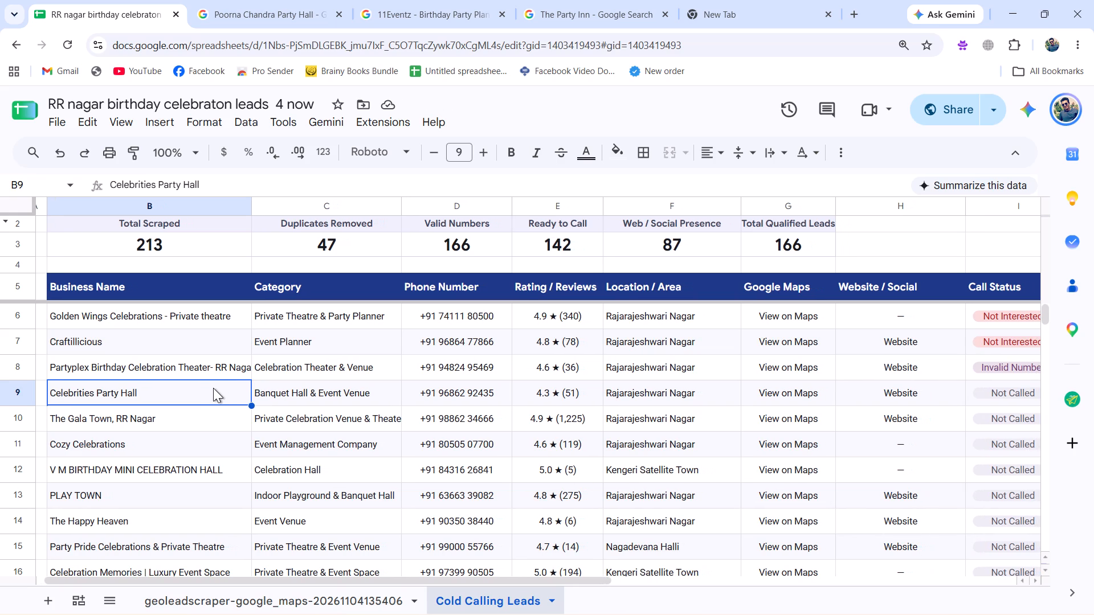
{"action": "left_click", "coordinate": [213, 388]}
{"action": "key", "text": "ctrl+c"}
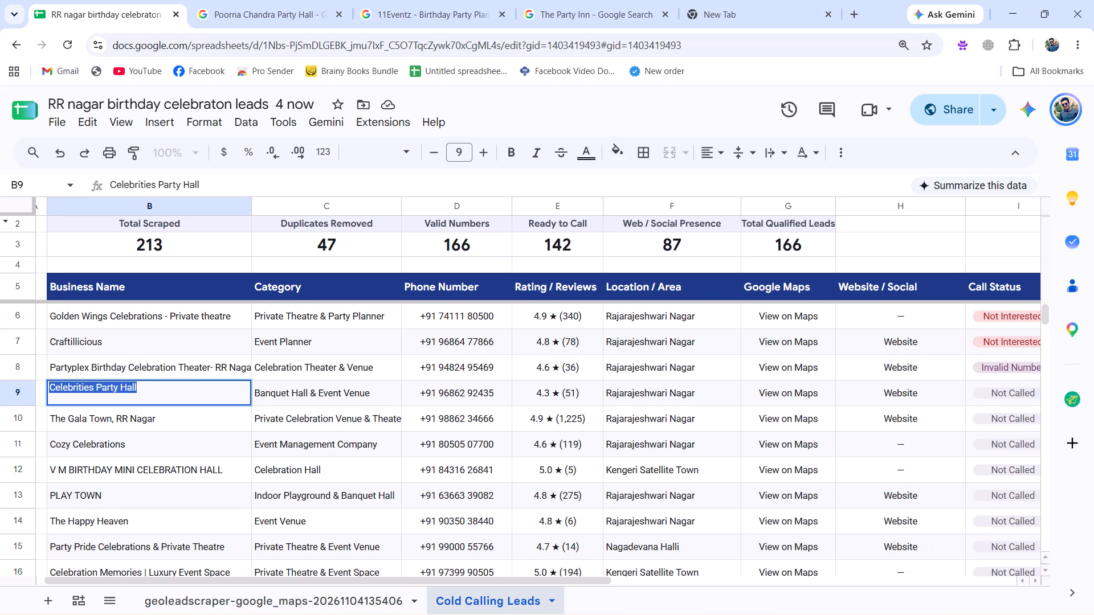
Search Google for Celebrities Party Hall in the blank browser tab and review its business details and search results.
{"action": "left_click", "coordinate": [751, 1]}
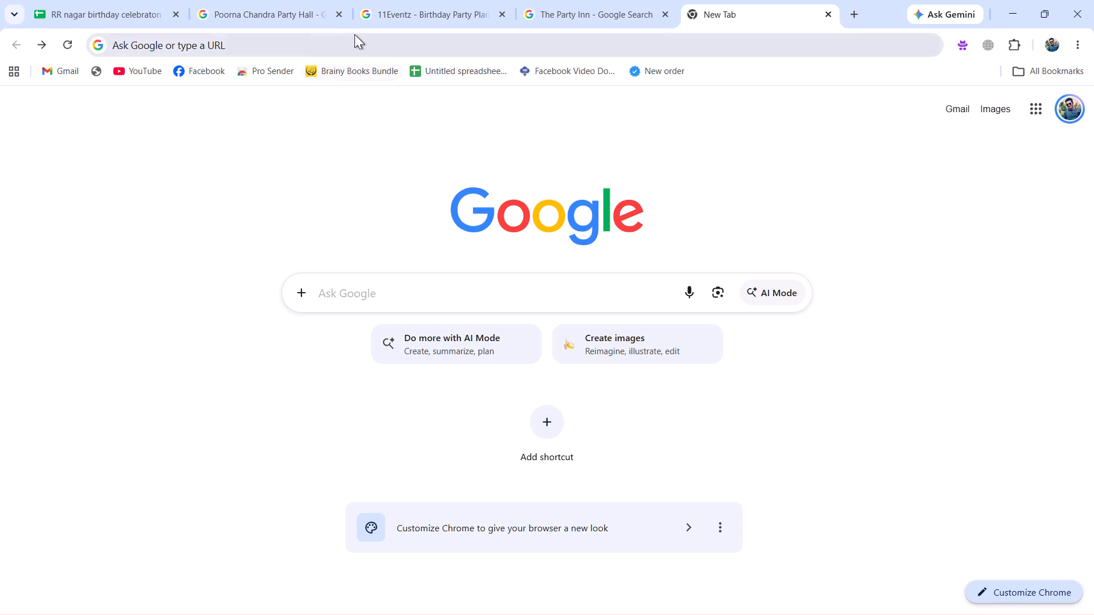
{"action": "left_click", "coordinate": [354, 34]}
{"action": "key", "text": "ctrl+v"}
{"action": "key", "text": "Return"}
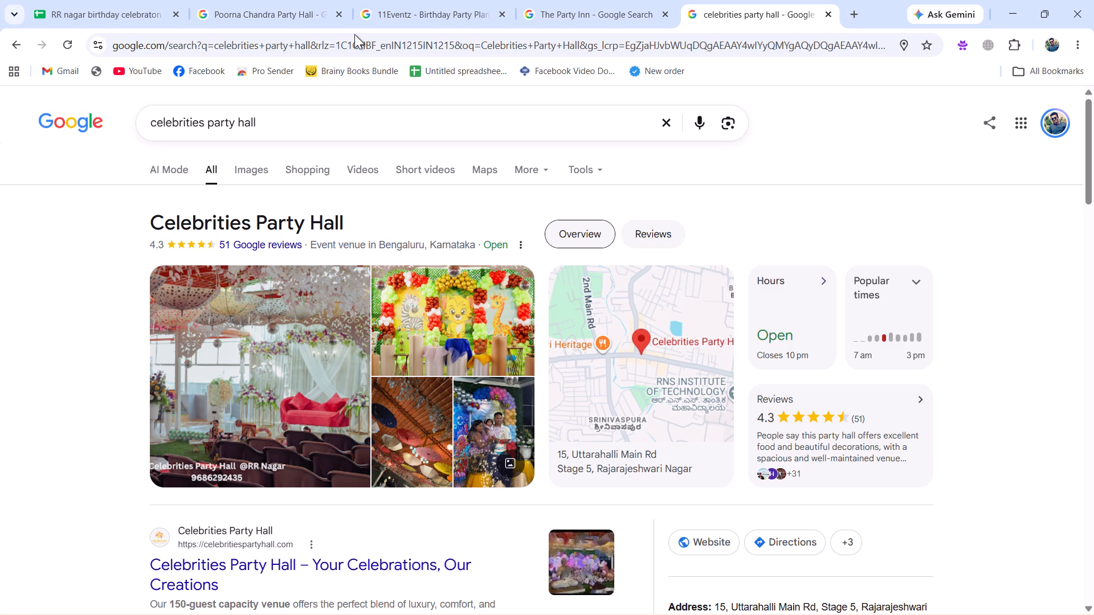
{"action": "scroll", "coordinate": [430, 354], "scroll_direction": "down", "scroll_amount": 1}
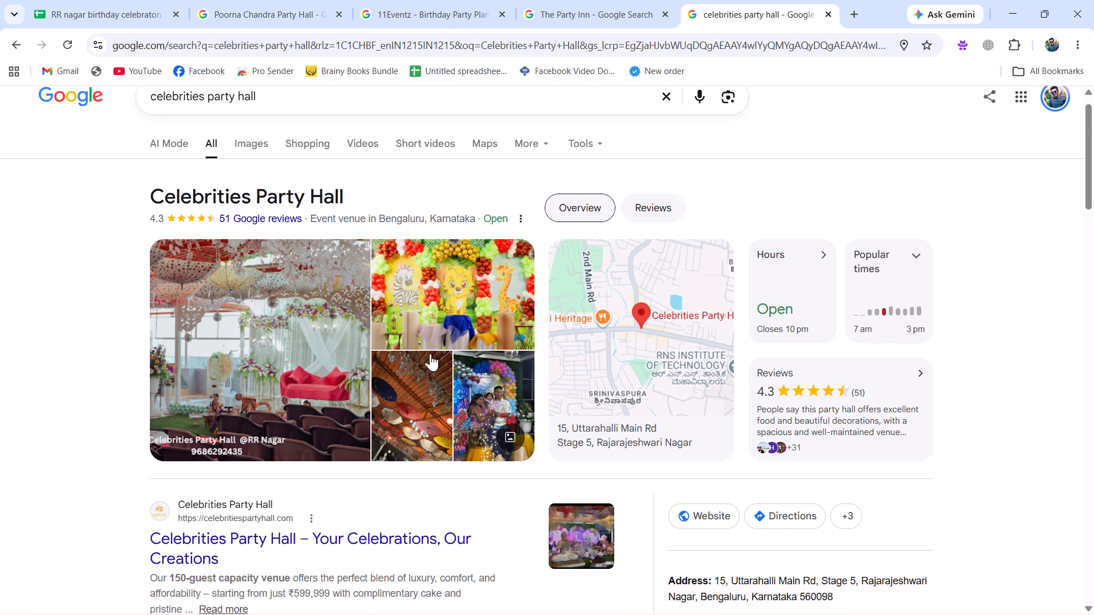
{"action": "scroll", "coordinate": [430, 354], "scroll_direction": "down", "scroll_amount": 2}
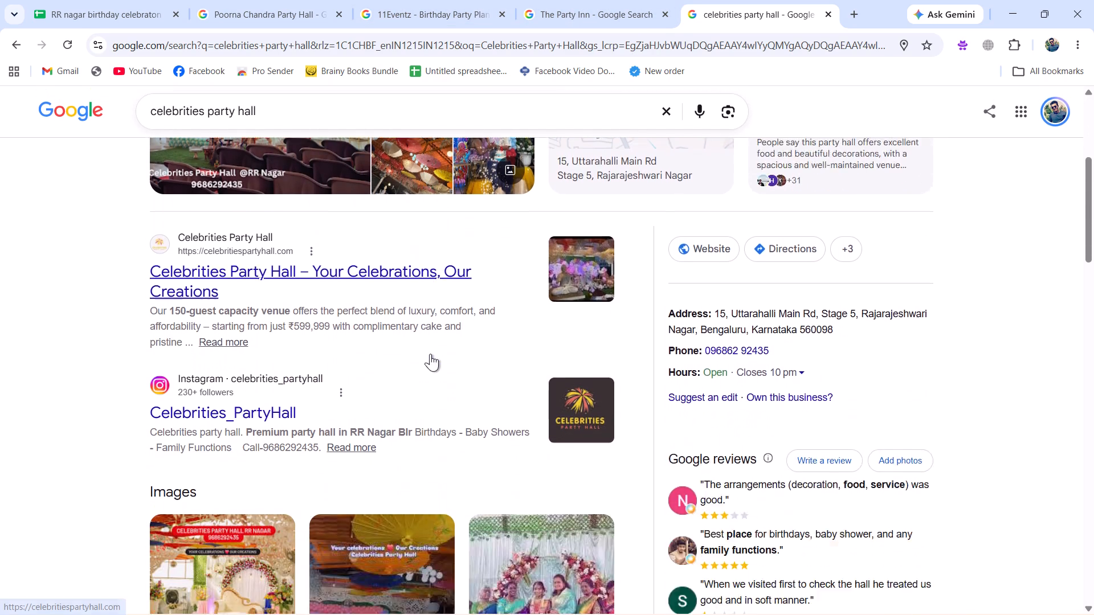
{"action": "scroll", "coordinate": [430, 354], "scroll_direction": "down", "scroll_amount": 1}
{"action": "scroll", "coordinate": [430, 354], "scroll_direction": "up", "scroll_amount": 2}
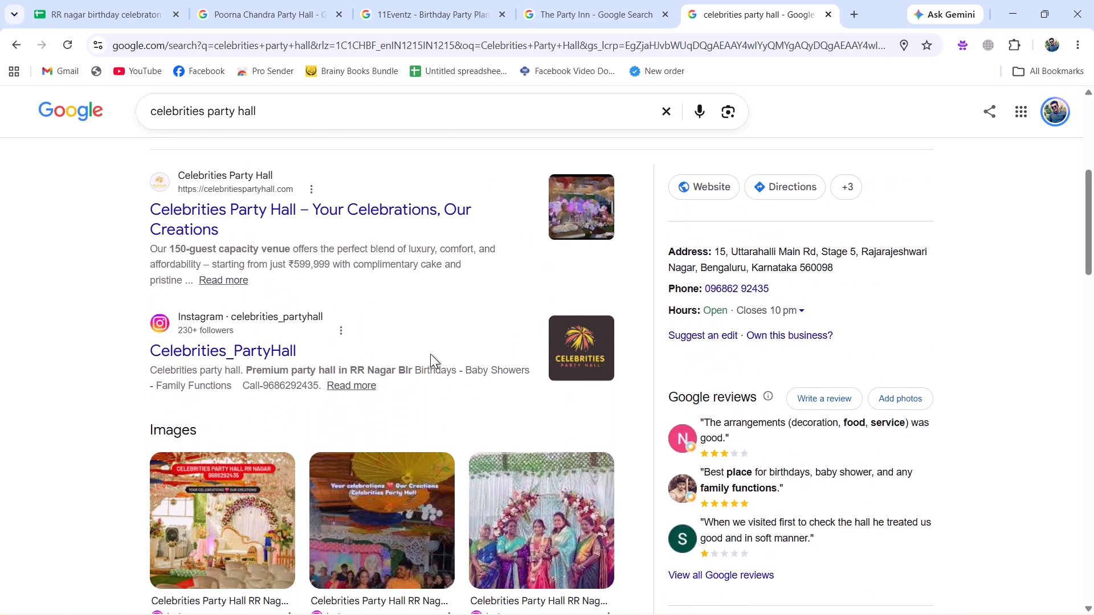
{"action": "scroll", "coordinate": [430, 354], "scroll_direction": "up", "scroll_amount": 3}
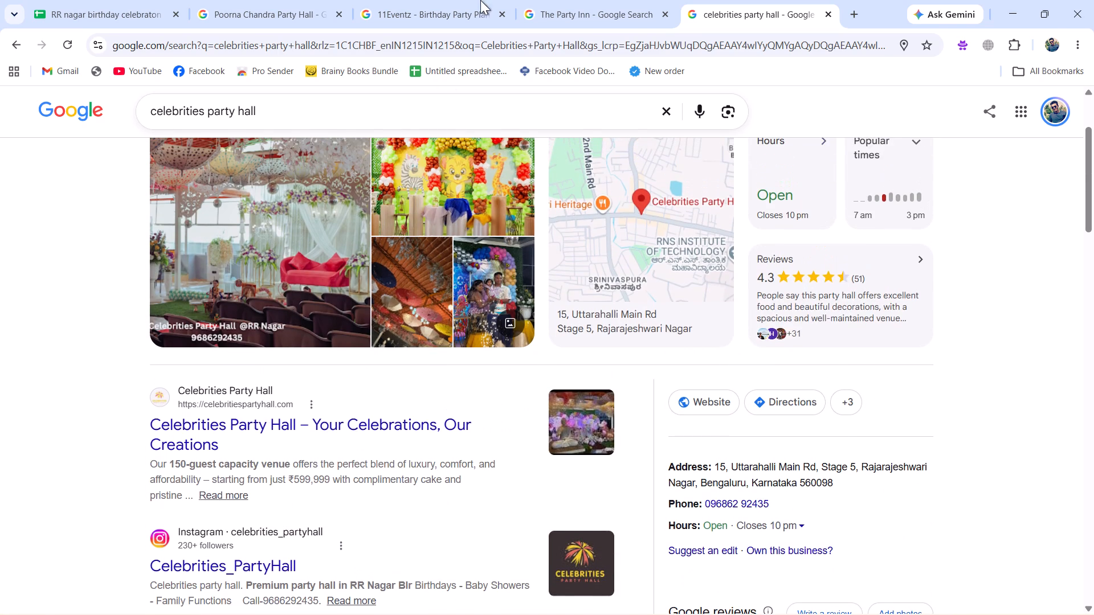
Back in the leads sheet, set the Call Status of Celebrities Party Hall in row 9 to Invalid Number.
{"action": "left_click", "coordinate": [534, 0]}
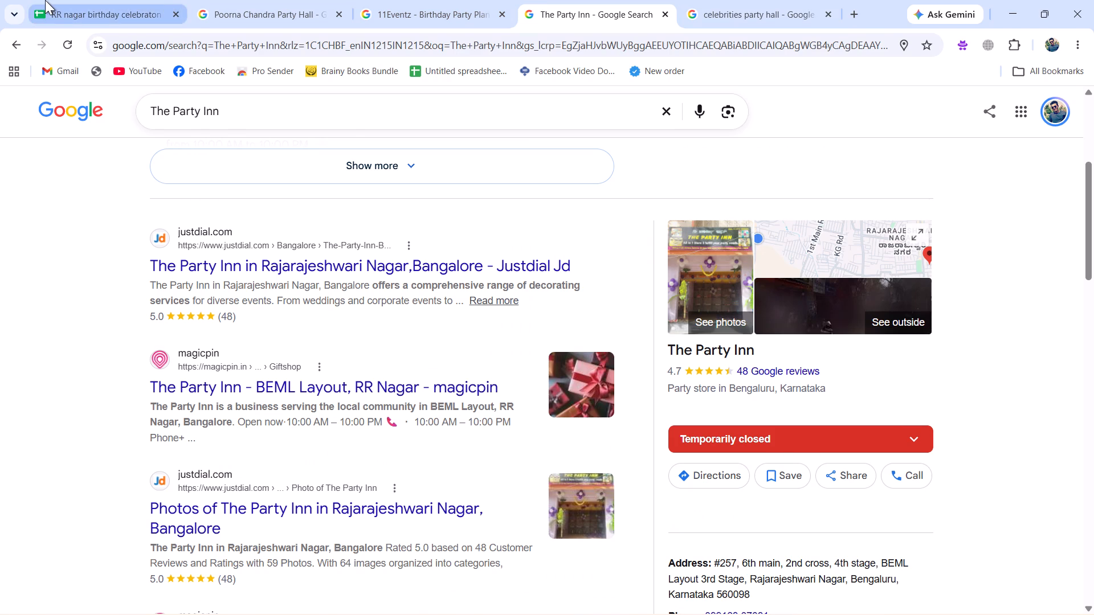
{"action": "left_click", "coordinate": [45, 0]}
{"action": "left_click", "coordinate": [277, 486]}
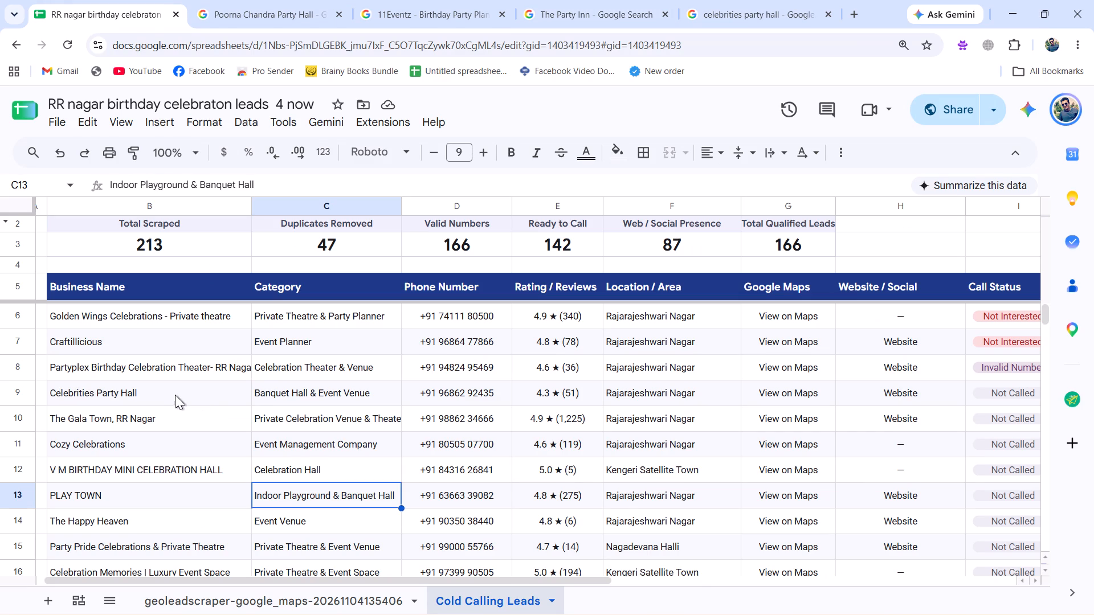
{"action": "scroll", "coordinate": [393, 436], "scroll_direction": "left", "scroll_amount": 1}
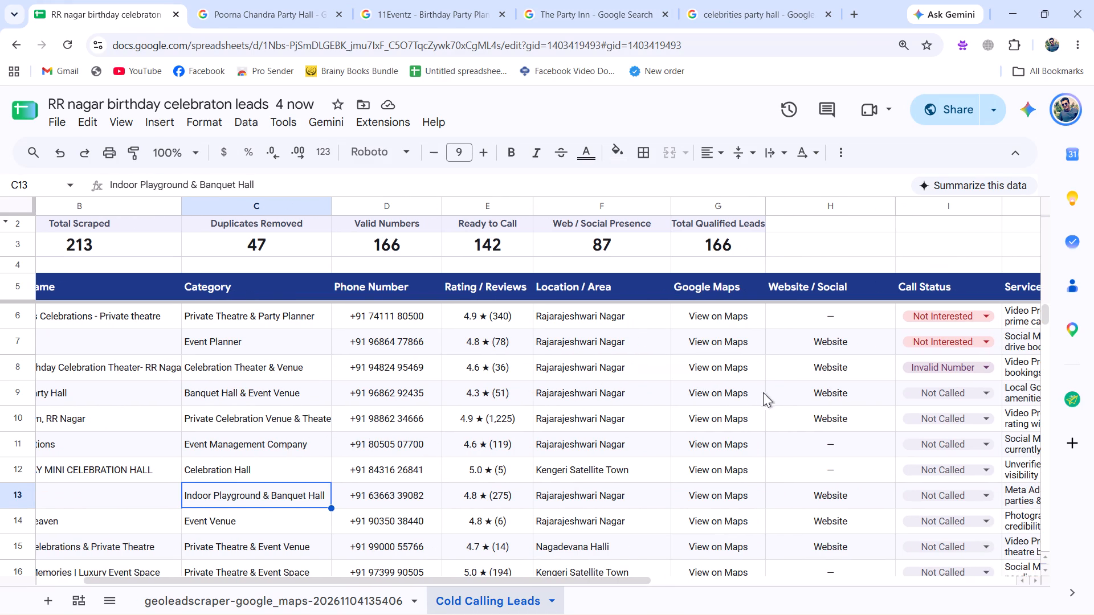
{"action": "left_click", "coordinate": [928, 395]}
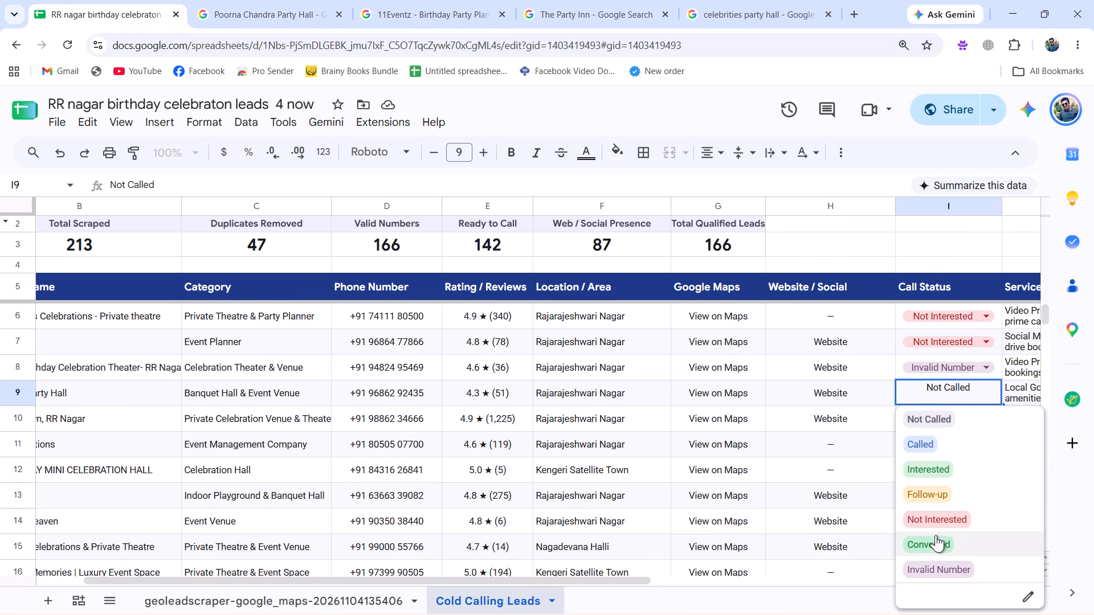
{"action": "left_click", "coordinate": [930, 570]}
Copy the business name The Gala Town, RR Nagar from row 10 of the leads list.
{"action": "scroll", "coordinate": [741, 520], "scroll_direction": "right", "scroll_amount": 3}
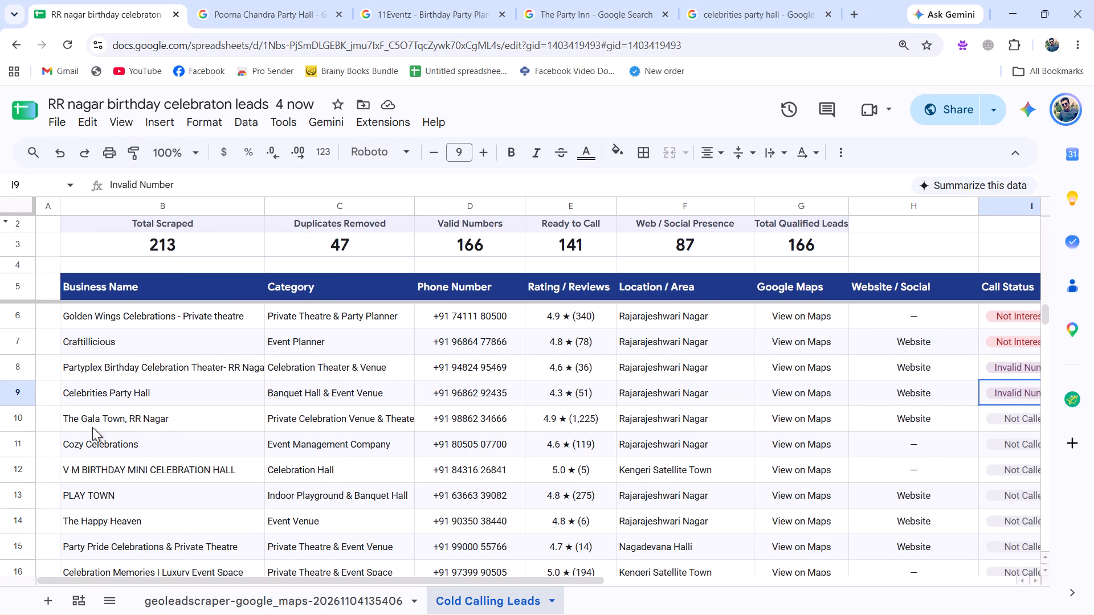
{"action": "triple_click", "coordinate": [104, 414]}
{"action": "left_click", "coordinate": [104, 414]}
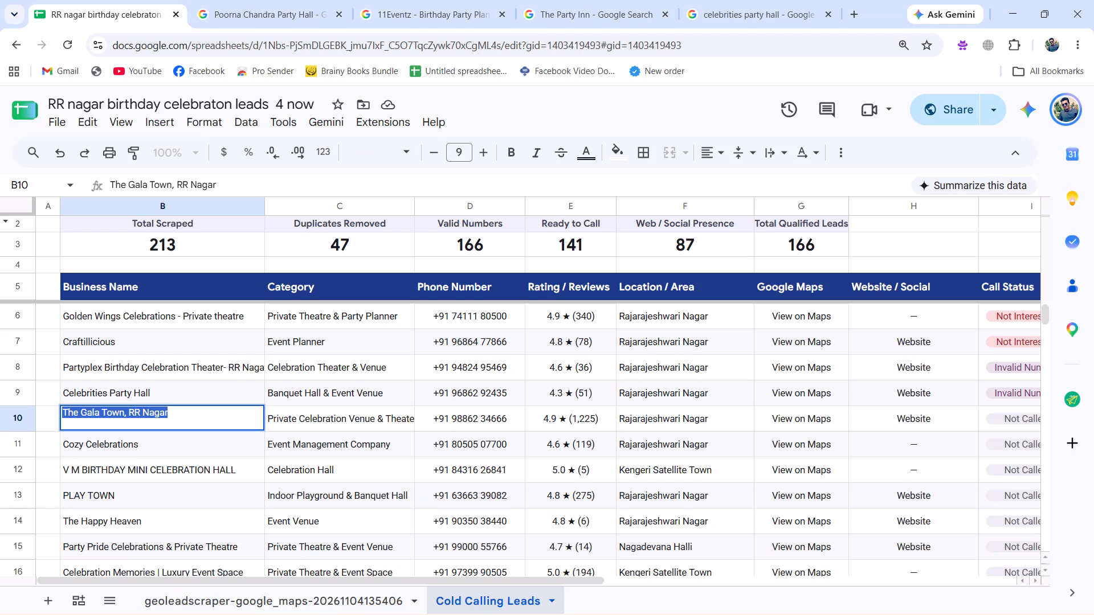
{"action": "key", "text": "ctrl+c"}
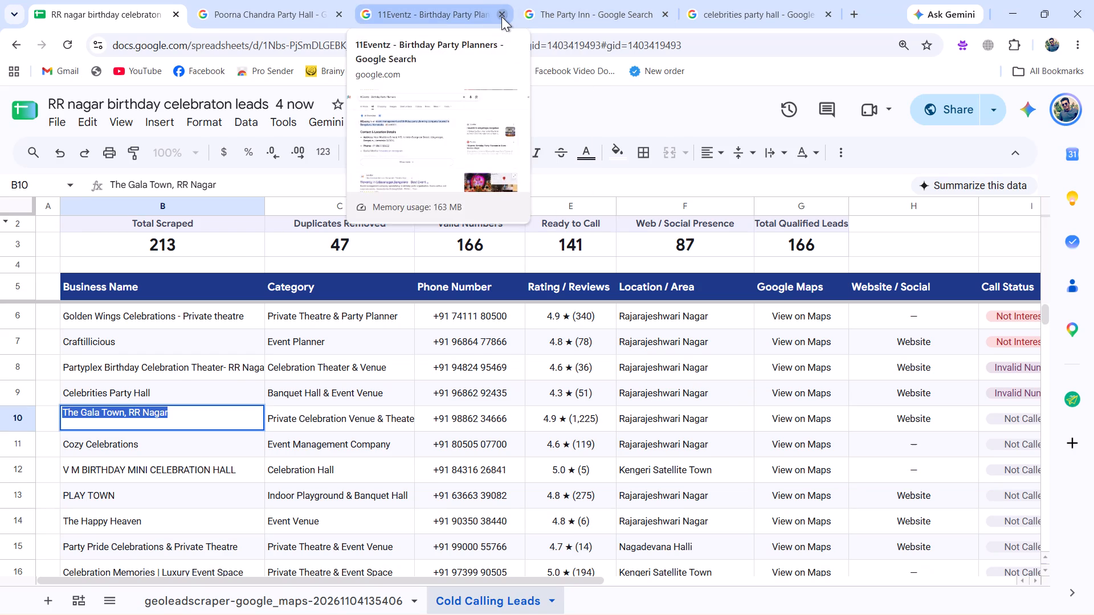
Close the browser tabs with the 11Eventz, The Party Inn and Celebrities Party Hall searches.
{"action": "double_click", "coordinate": [501, 17]}
{"action": "left_click", "coordinate": [501, 17]}
{"action": "left_click", "coordinate": [501, 17]}
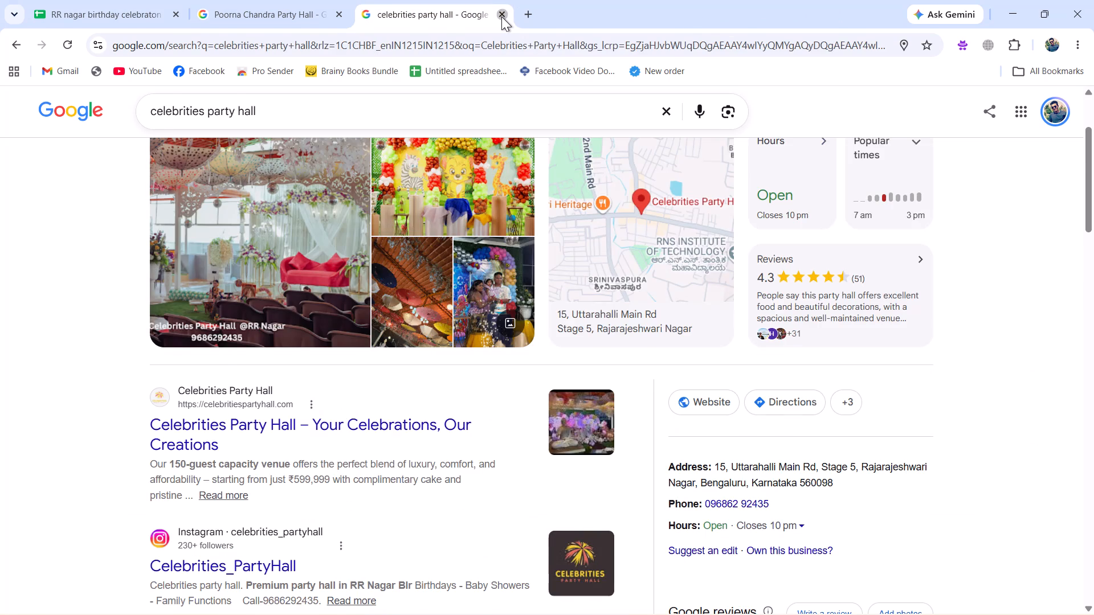
Search Google for The Gala Town, RR Nagar in a new browser tab.
{"action": "left_click", "coordinate": [374, 16]}
{"action": "left_click", "coordinate": [352, 48]}
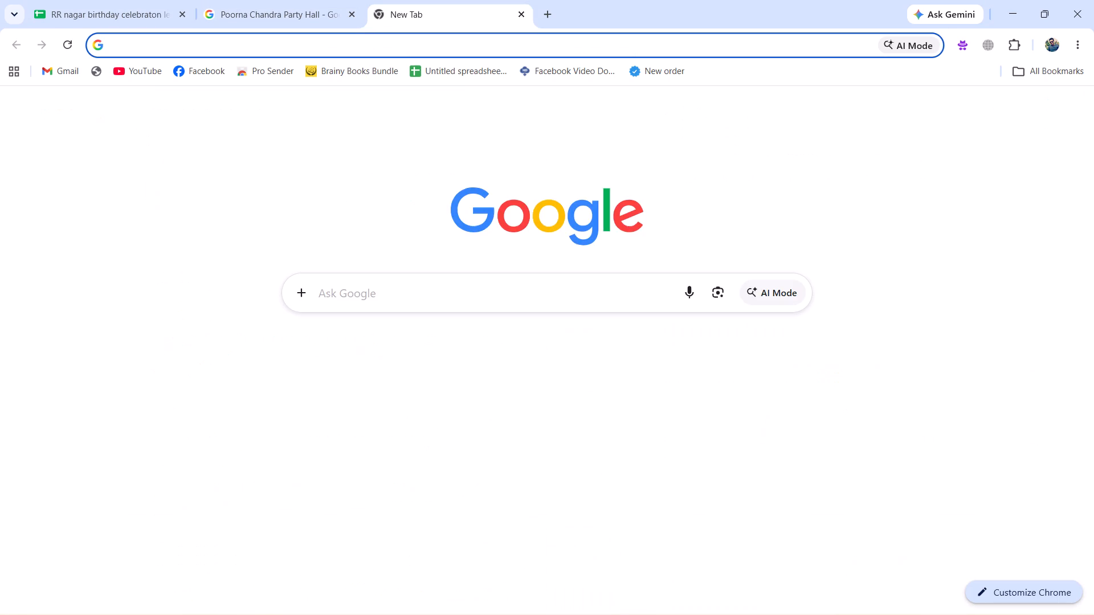
{"action": "key", "text": "ctrl+v"}
{"action": "key", "text": "Return"}
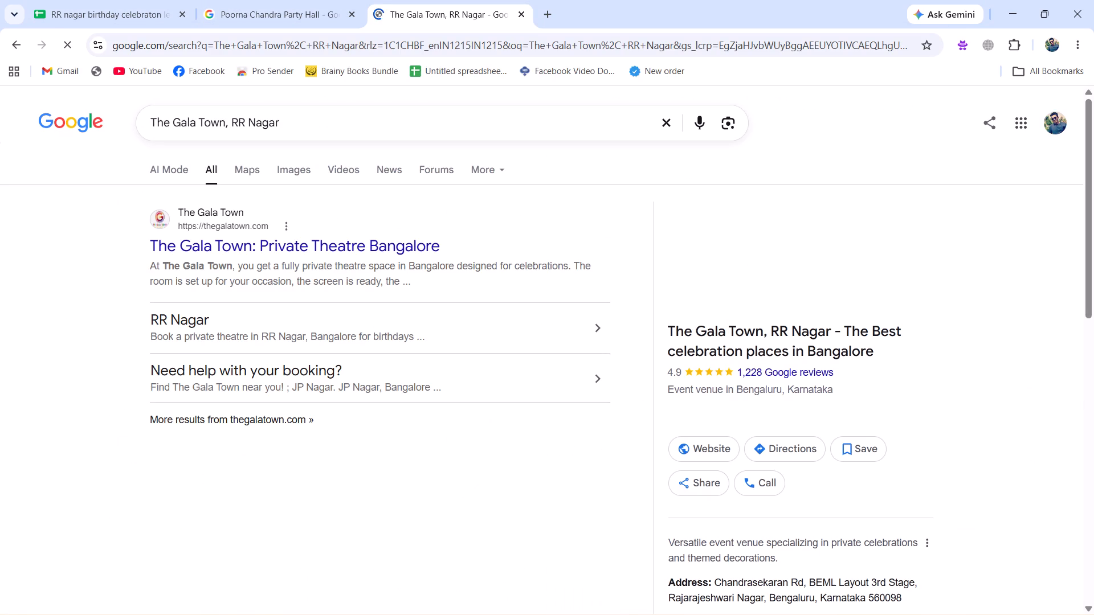
Check The Gala Town's website and the street-level outside view of its location, returning to the search results after each.
{"action": "left_click", "coordinate": [203, 239]}
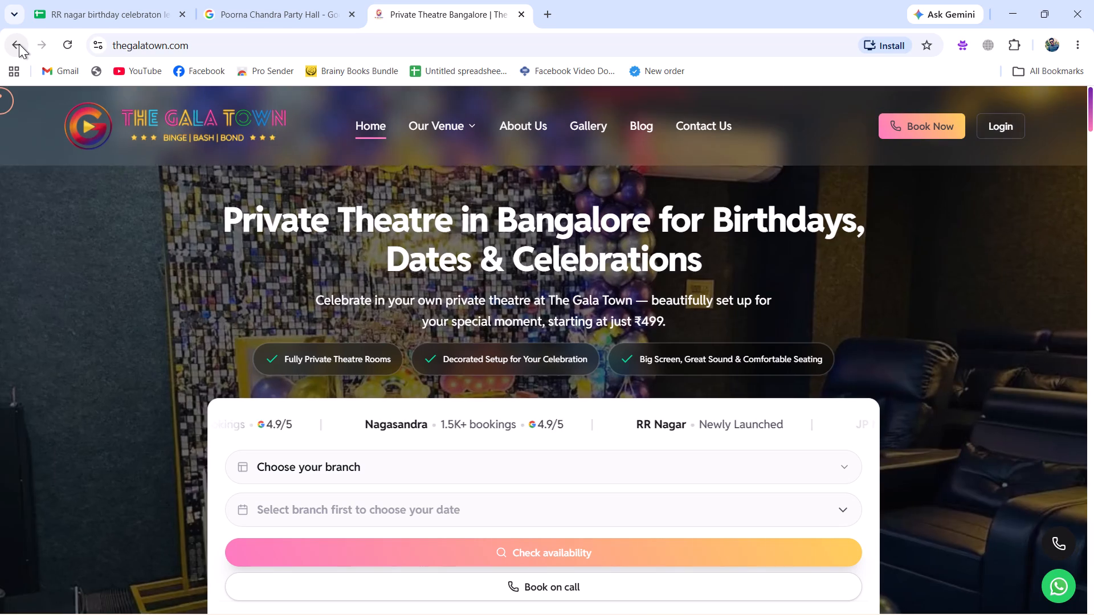
{"action": "left_click", "coordinate": [19, 44]}
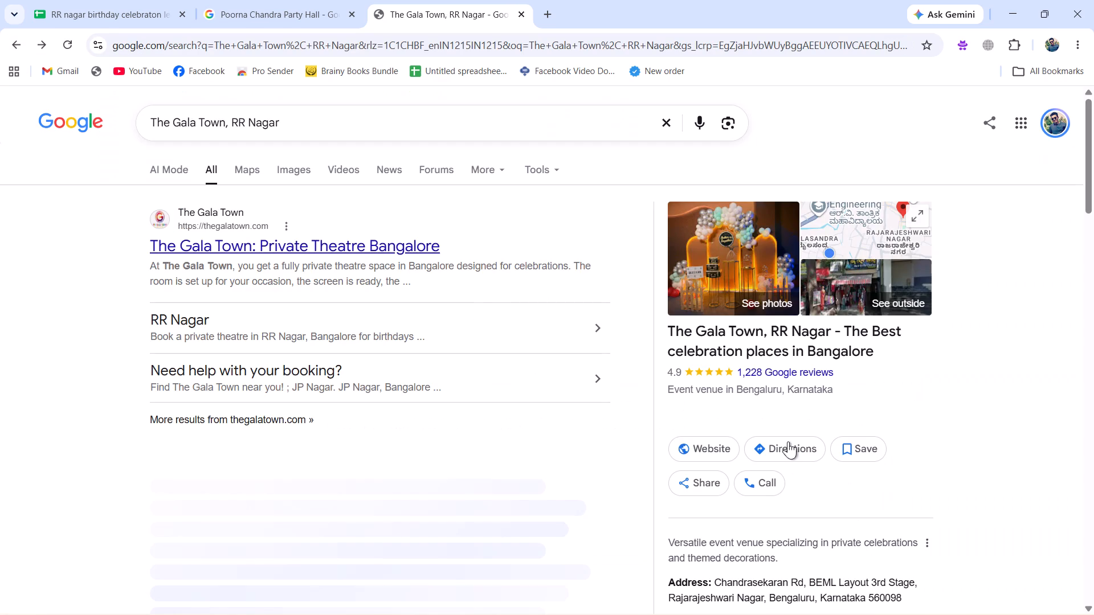
{"action": "left_click", "coordinate": [842, 284]}
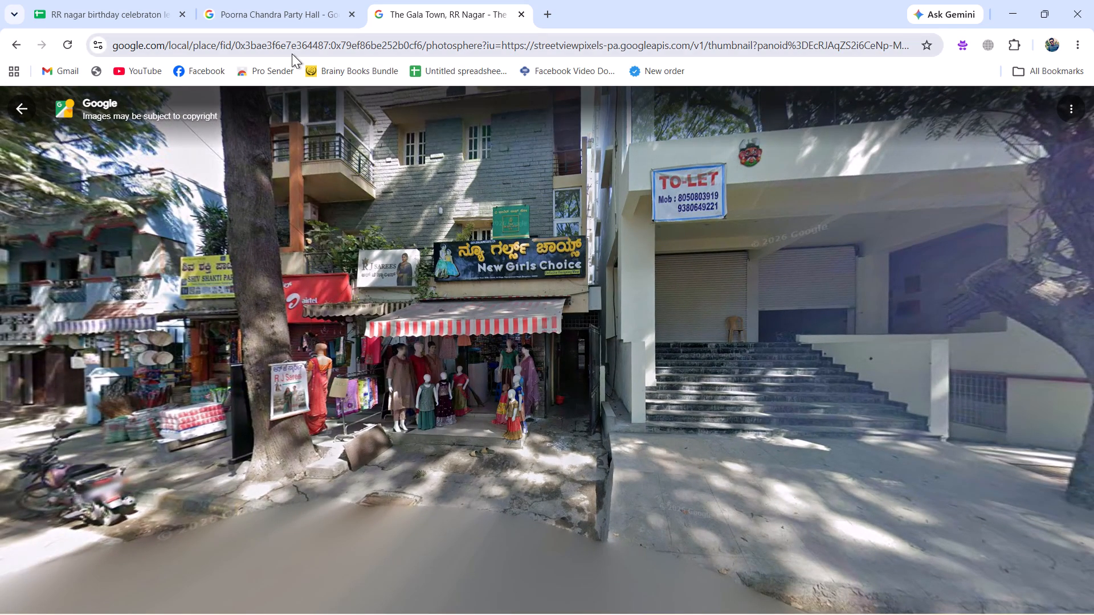
{"action": "left_click", "coordinate": [18, 106]}
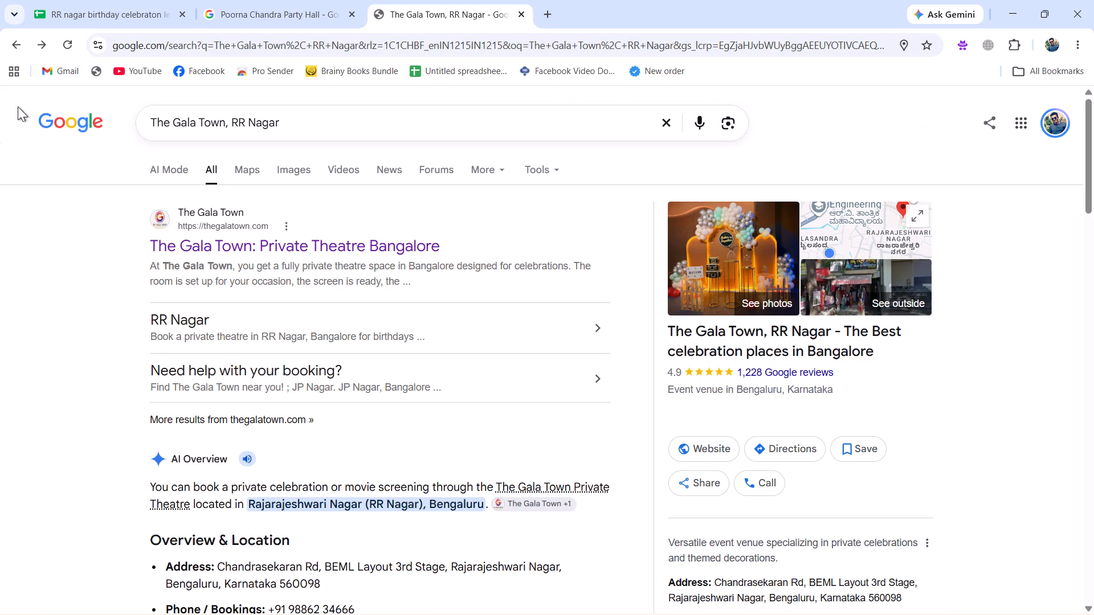
Set the call status of The Gala Town, RR Nagar in row 10 of the leads sheet to Not Interested.
{"action": "left_click", "coordinate": [155, 13]}
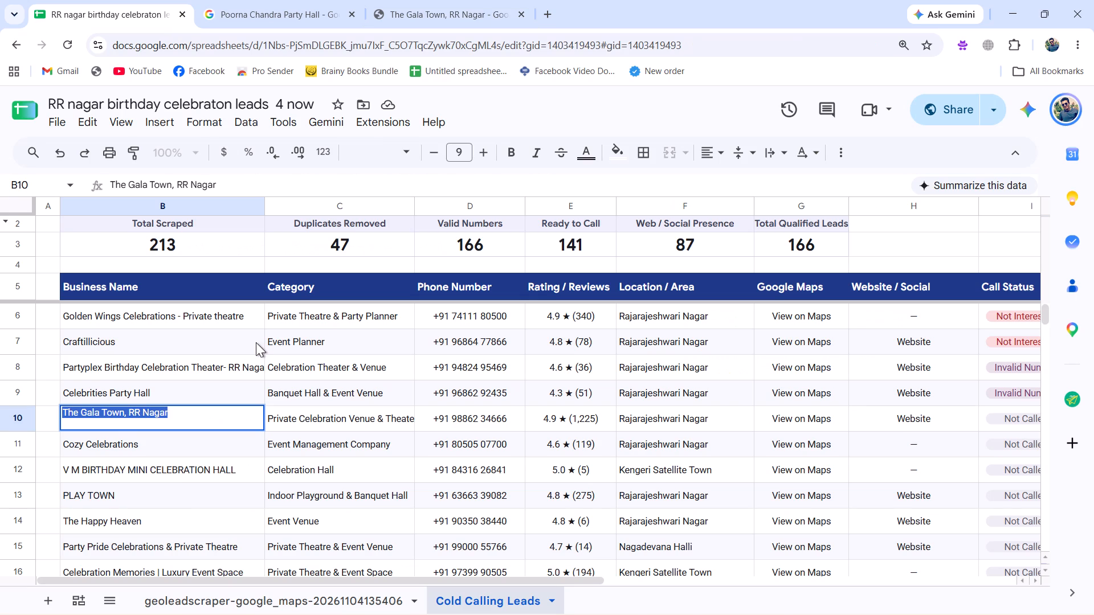
{"action": "left_click", "coordinate": [280, 428]}
{"action": "scroll", "coordinate": [459, 487], "scroll_direction": "left", "scroll_amount": 2}
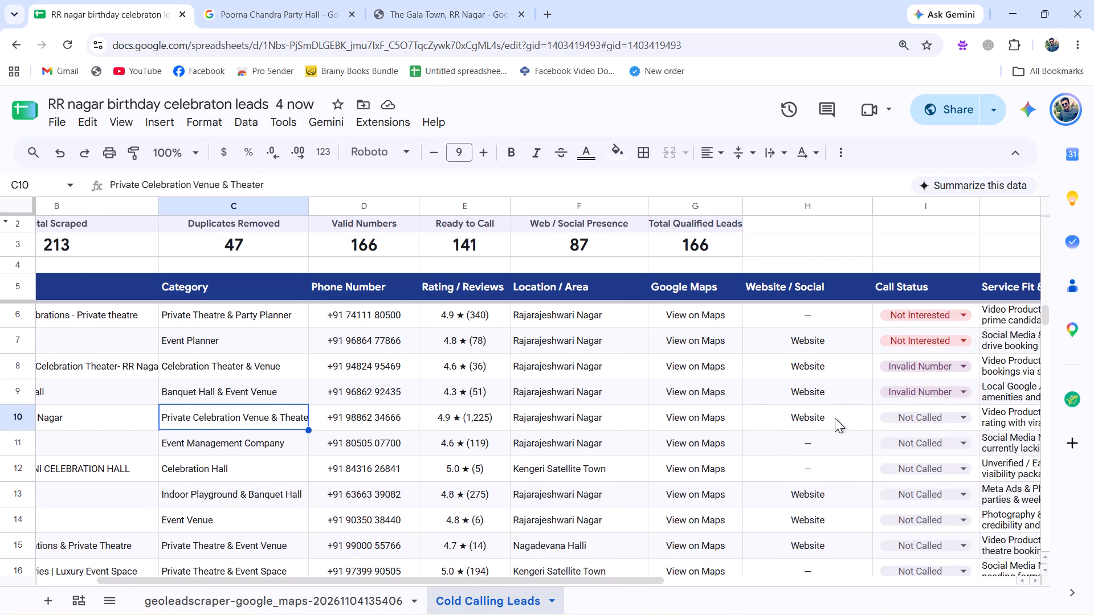
{"action": "left_click", "coordinate": [933, 412]}
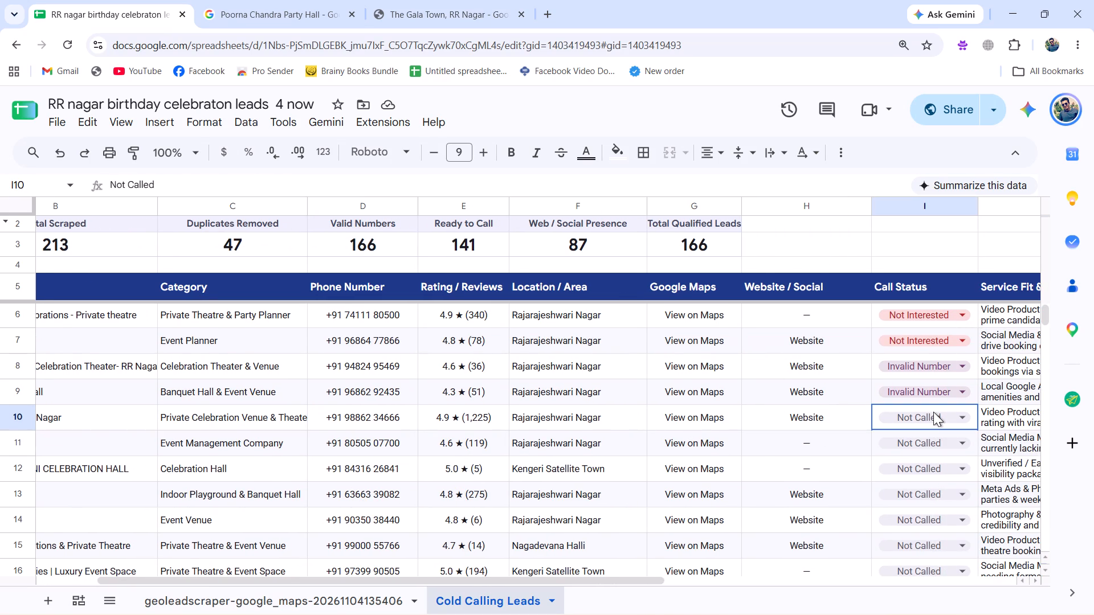
{"action": "left_click", "coordinate": [933, 417]}
{"action": "left_click", "coordinate": [919, 536]}
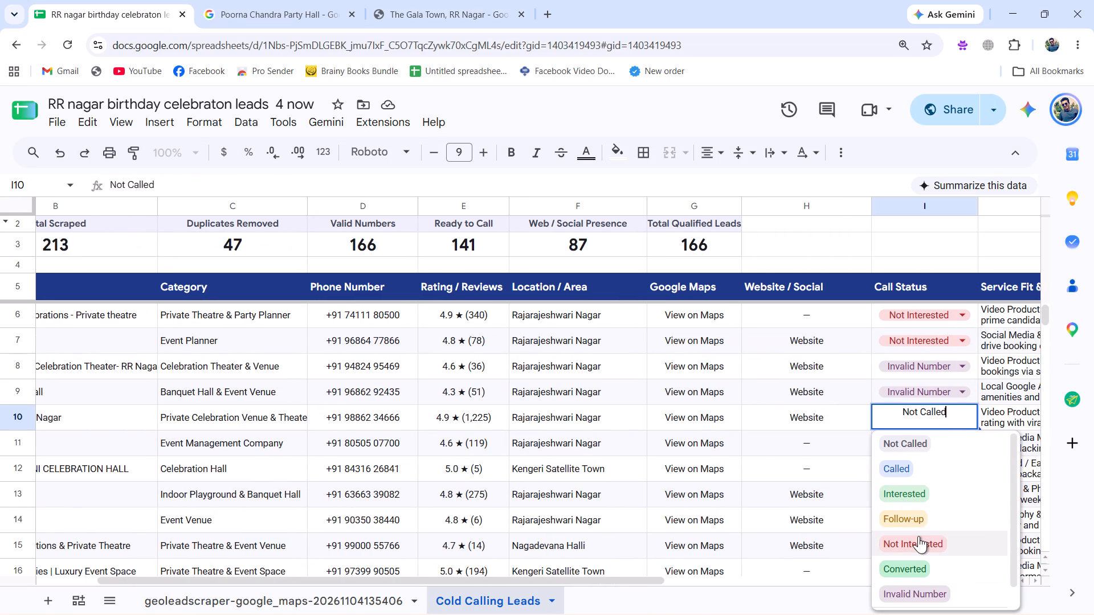
Set the call status of Cozy Celebrations in row 11 to Not Interested.
{"action": "scroll", "coordinate": [810, 512], "scroll_direction": "right", "scroll_amount": 4}
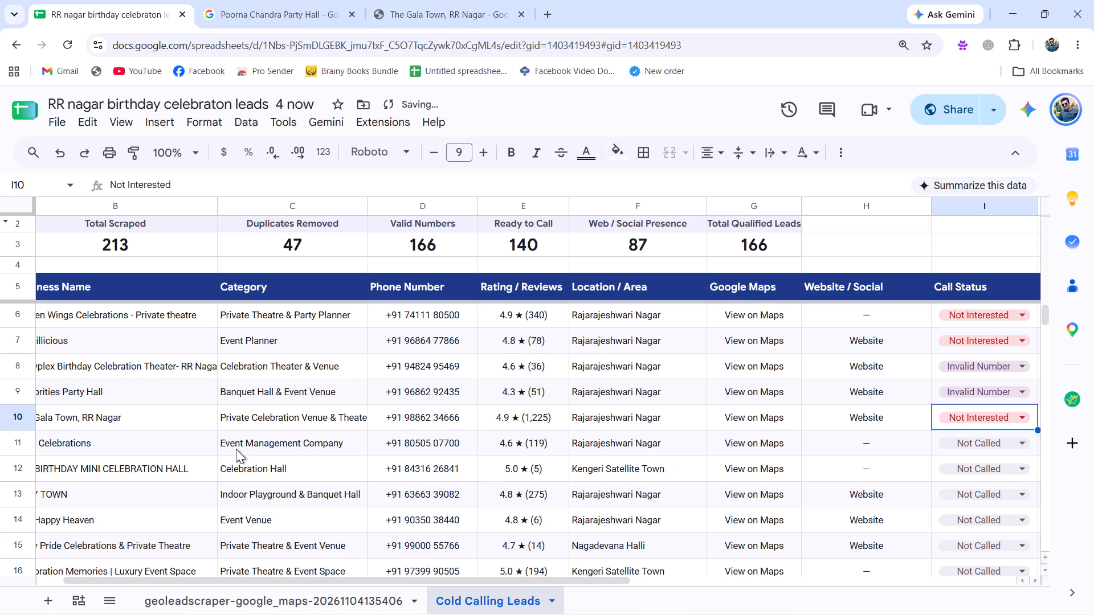
{"action": "scroll", "coordinate": [205, 459], "scroll_direction": "left", "scroll_amount": 2}
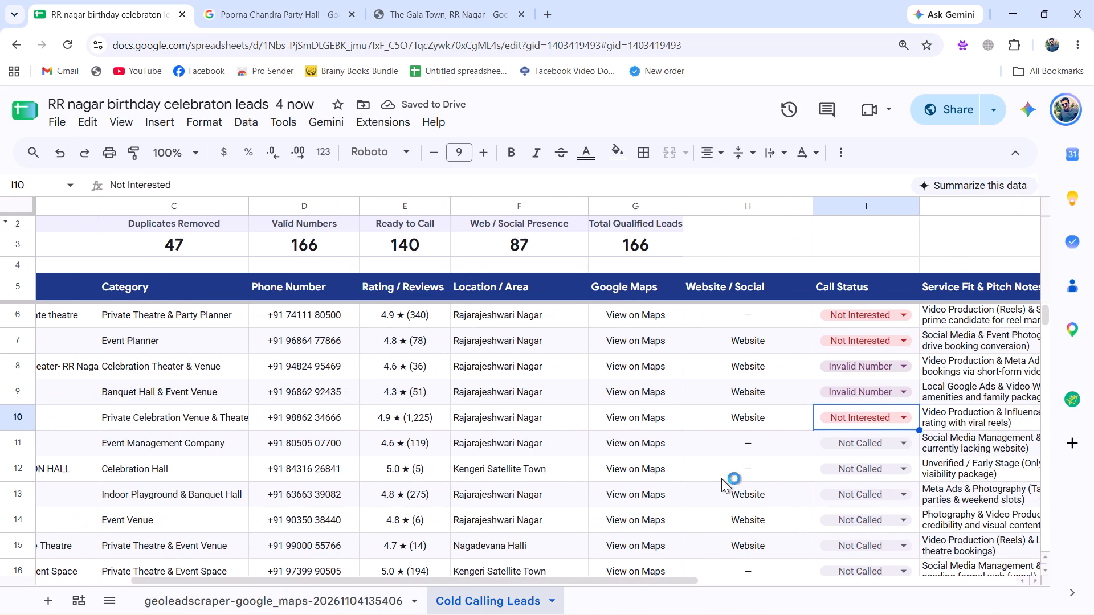
{"action": "left_click", "coordinate": [899, 446]}
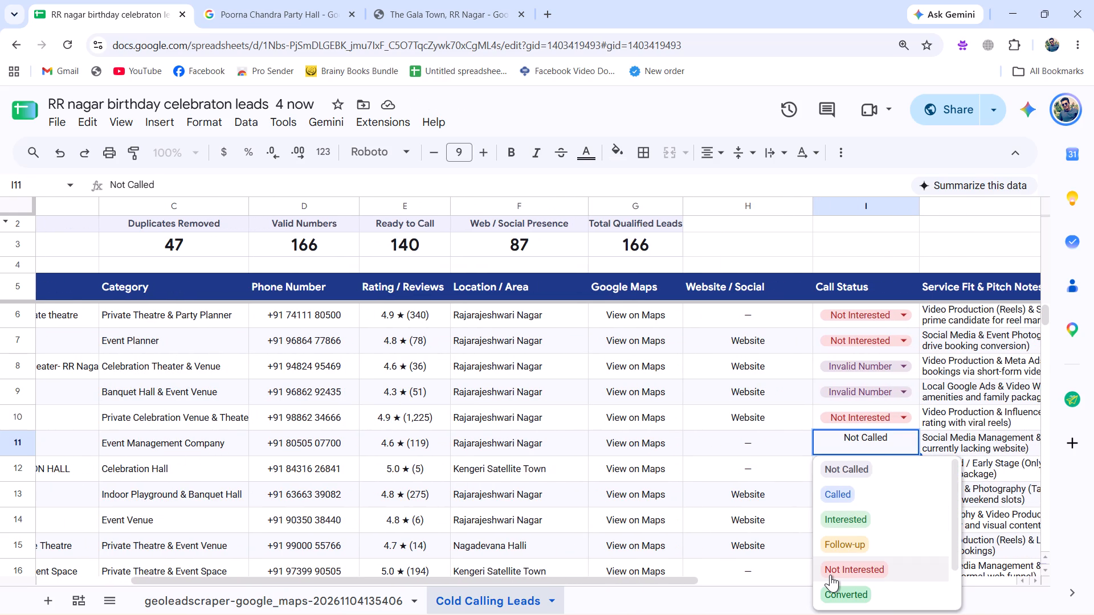
{"action": "left_click", "coordinate": [830, 575]}
Copy the business name V M BIRTHDAY MINI CELEBRATION HALL from row 12 of the leads list.
{"action": "scroll", "coordinate": [830, 575], "scroll_direction": "right", "scroll_amount": 5}
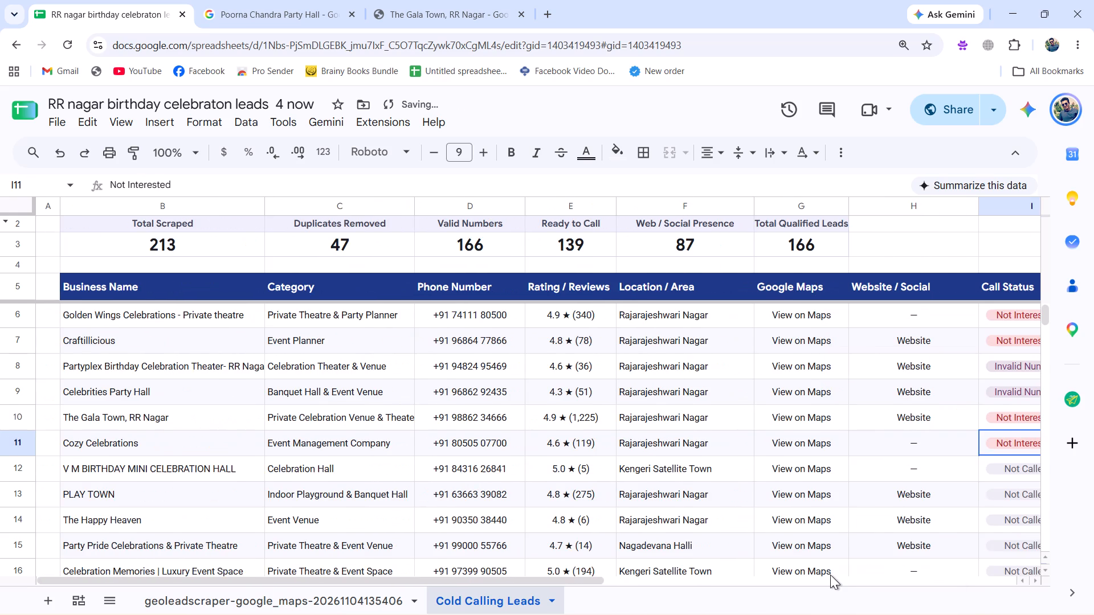
{"action": "scroll", "coordinate": [830, 575], "scroll_direction": "down", "scroll_amount": 1}
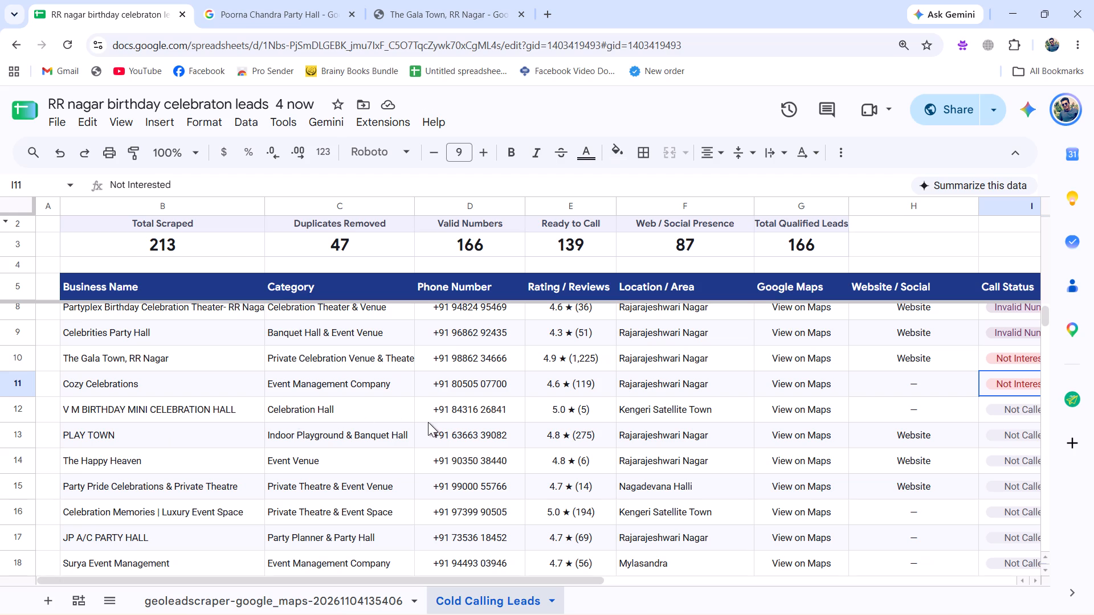
{"action": "left_click", "coordinate": [252, 414]}
{"action": "left_click_drag", "start_coordinate": [252, 414], "coordinate": [262, 395]}
{"action": "left_click", "coordinate": [262, 395]}
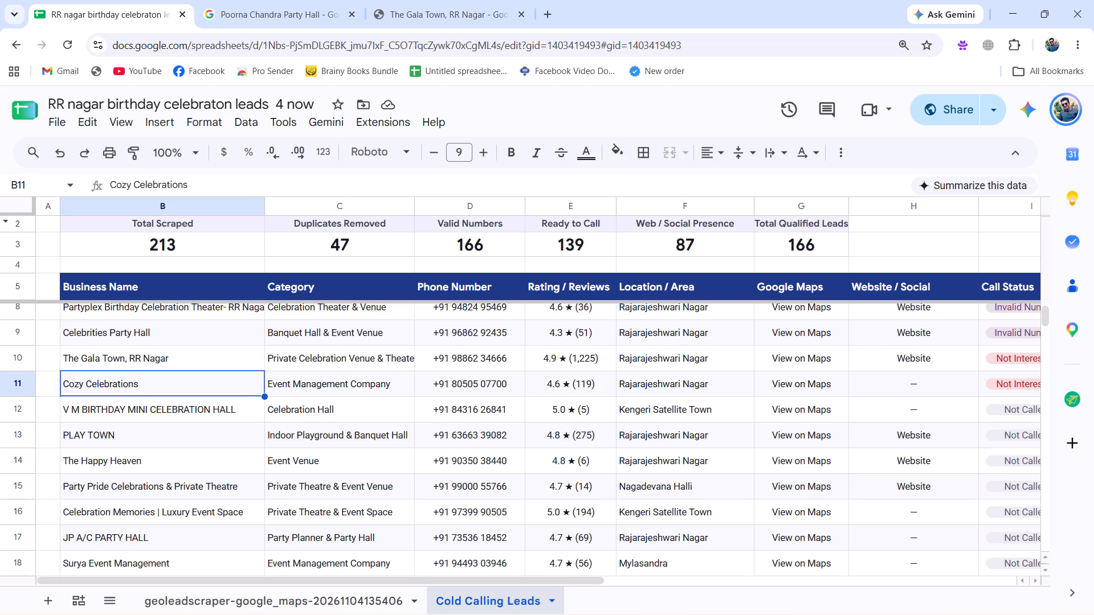
{"action": "double_click", "coordinate": [241, 421]}
{"action": "triple_click", "coordinate": [241, 417]}
{"action": "left_click", "coordinate": [241, 417]}
{"action": "left_click_drag", "start_coordinate": [241, 417], "coordinate": [236, 399]}
{"action": "triple_click", "coordinate": [236, 399]}
{"action": "left_click", "coordinate": [236, 399]}
{"action": "key", "text": "ctrl+c"}
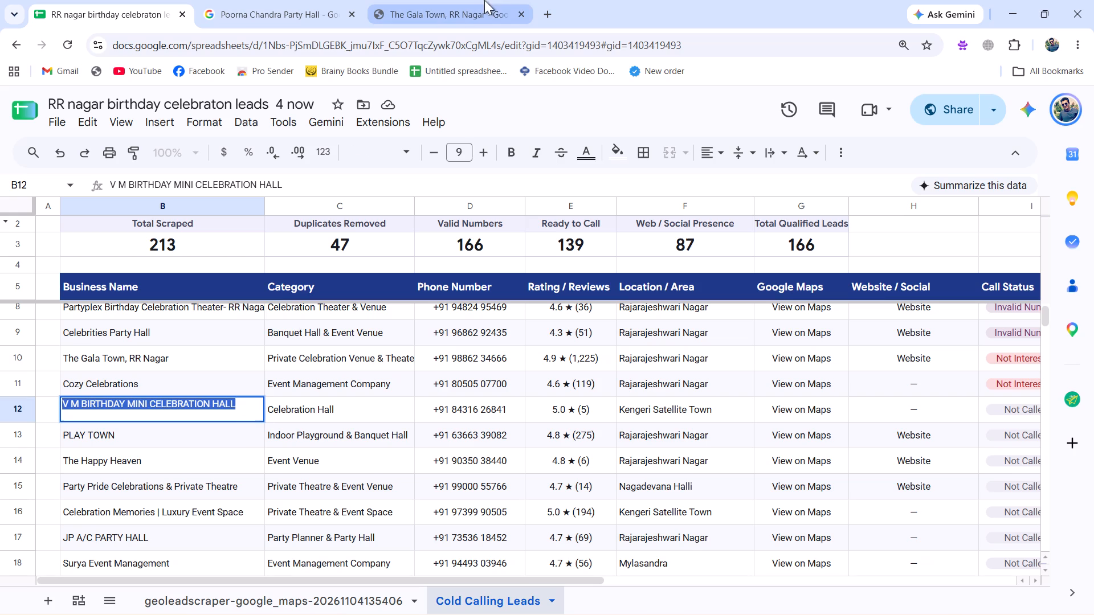
Replace the Gala Town search on Google with V M BIRTHDAY MINI CELEBRATION HALL and look through the results.
{"action": "left_click", "coordinate": [485, 0]}
{"action": "triple_click", "coordinate": [301, 133]}
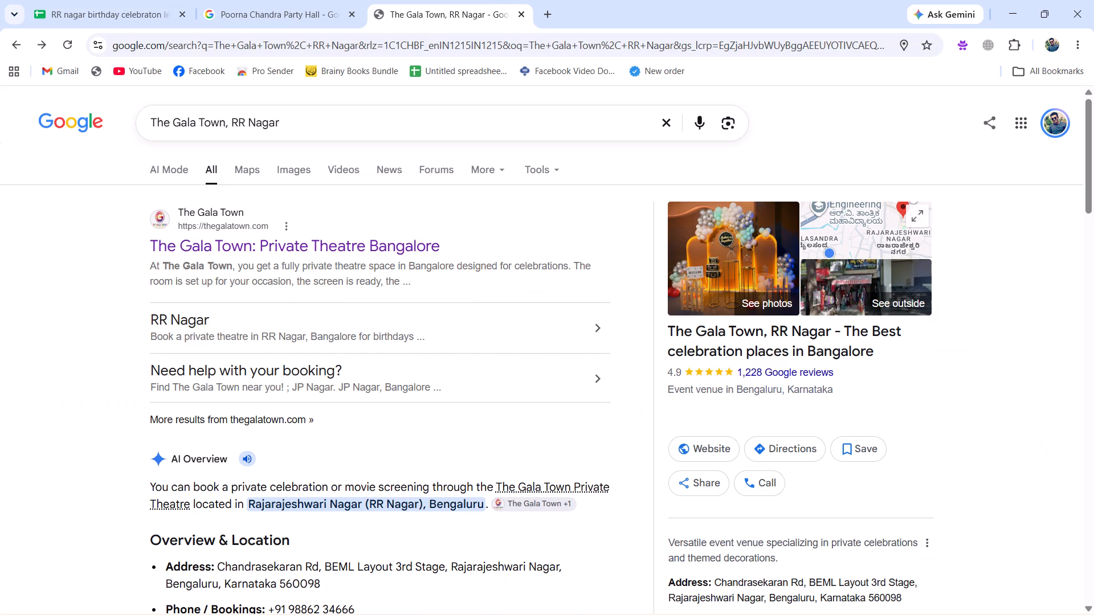
{"action": "triple_click", "coordinate": [301, 133]}
{"action": "double_click", "coordinate": [301, 133]}
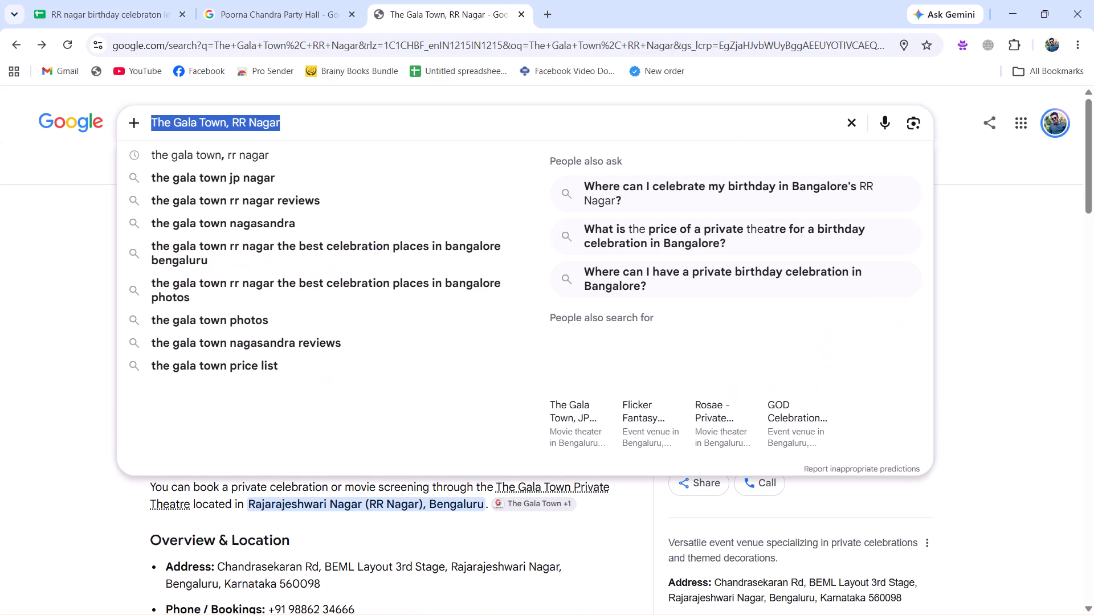
{"action": "key", "text": "ctrl+v"}
{"action": "left_click", "coordinate": [300, 126], "text": "ctrl"}
{"action": "key", "text": "Return"}
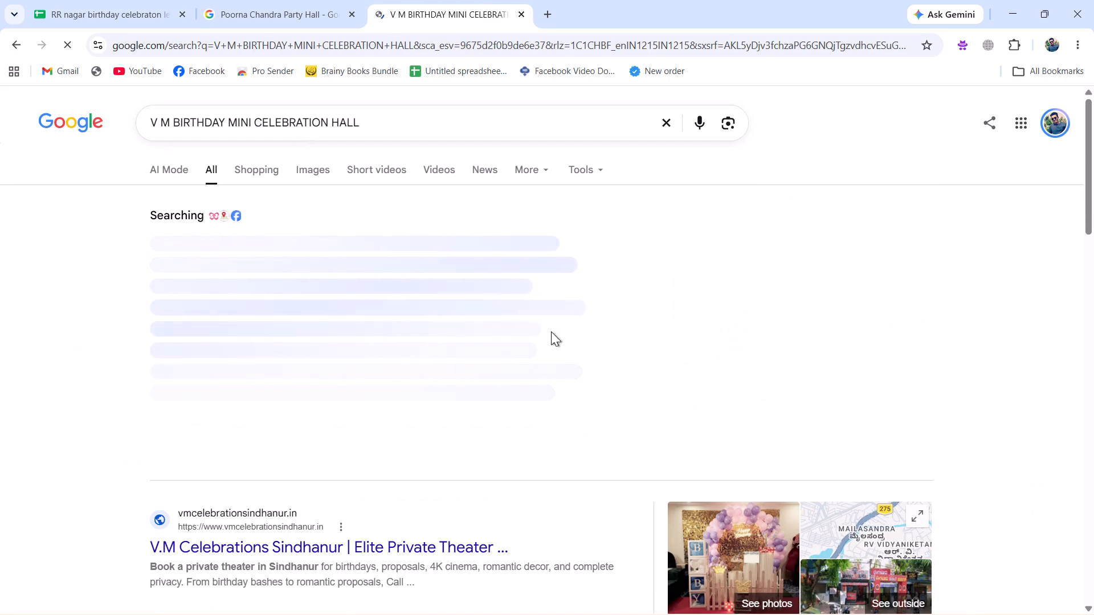
{"action": "scroll", "coordinate": [570, 355], "scroll_direction": "down", "scroll_amount": 3}
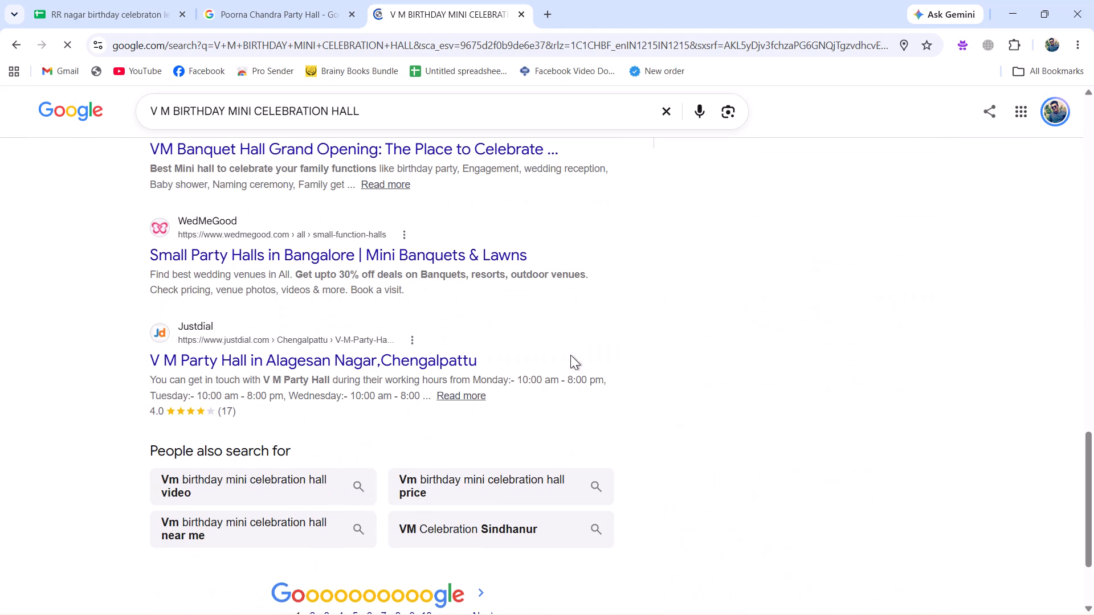
{"action": "scroll", "coordinate": [570, 355], "scroll_direction": "up", "scroll_amount": 7}
{"action": "scroll", "coordinate": [570, 355], "scroll_direction": "down", "scroll_amount": 1}
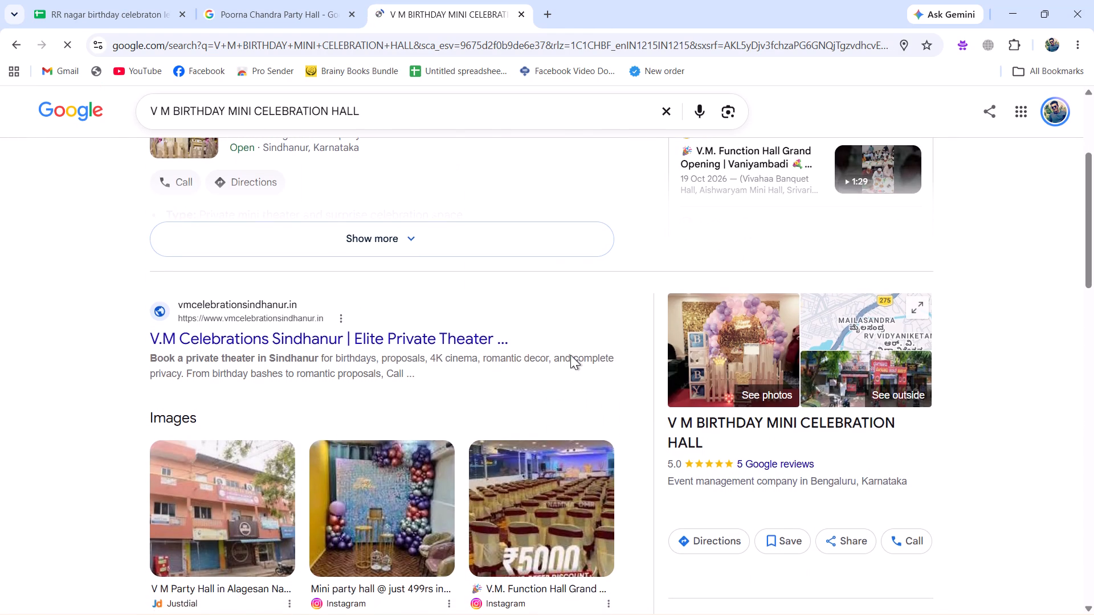
{"action": "scroll", "coordinate": [570, 355], "scroll_direction": "down", "scroll_amount": 1}
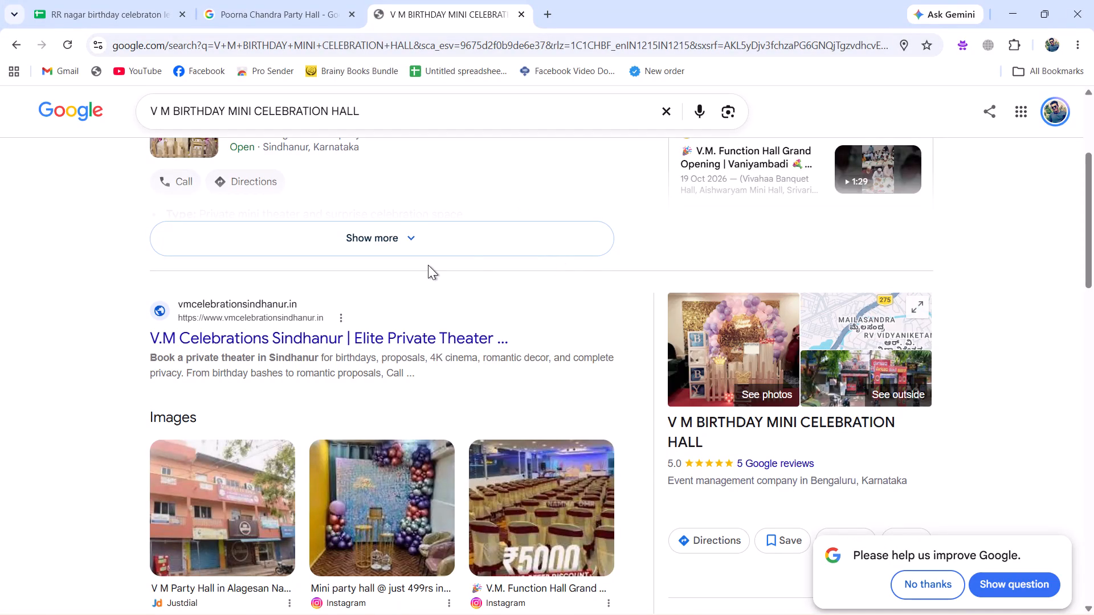
Return to the leads sheet and select the phone number of V M BIRTHDAY MINI CELEBRATION HALL in row 12.
{"action": "left_click", "coordinate": [63, 0]}
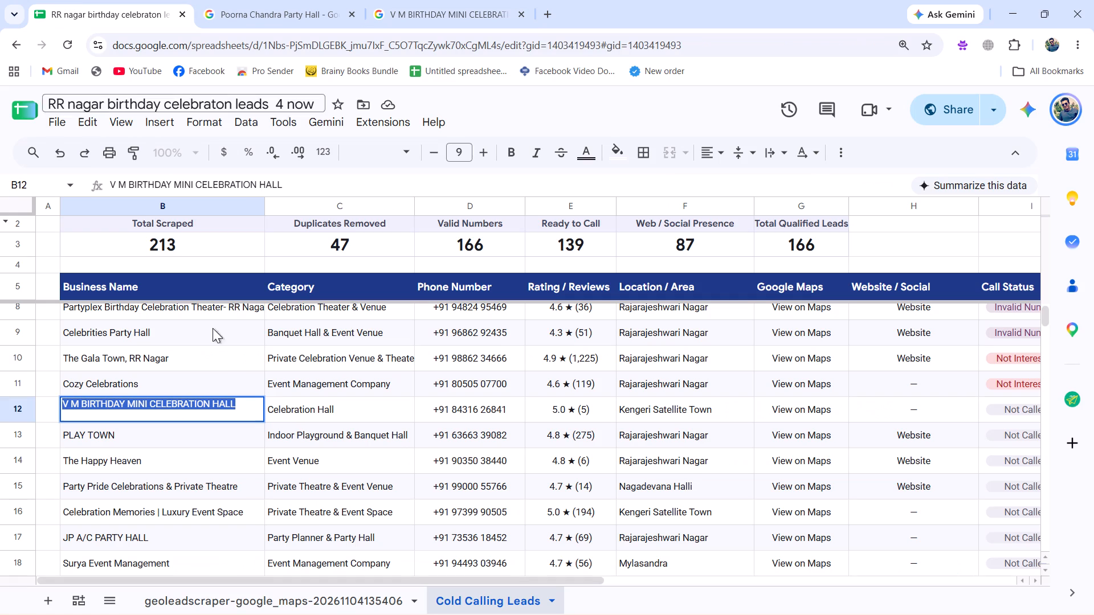
{"action": "left_click", "coordinate": [257, 504]}
{"action": "left_click", "coordinate": [305, 414]}
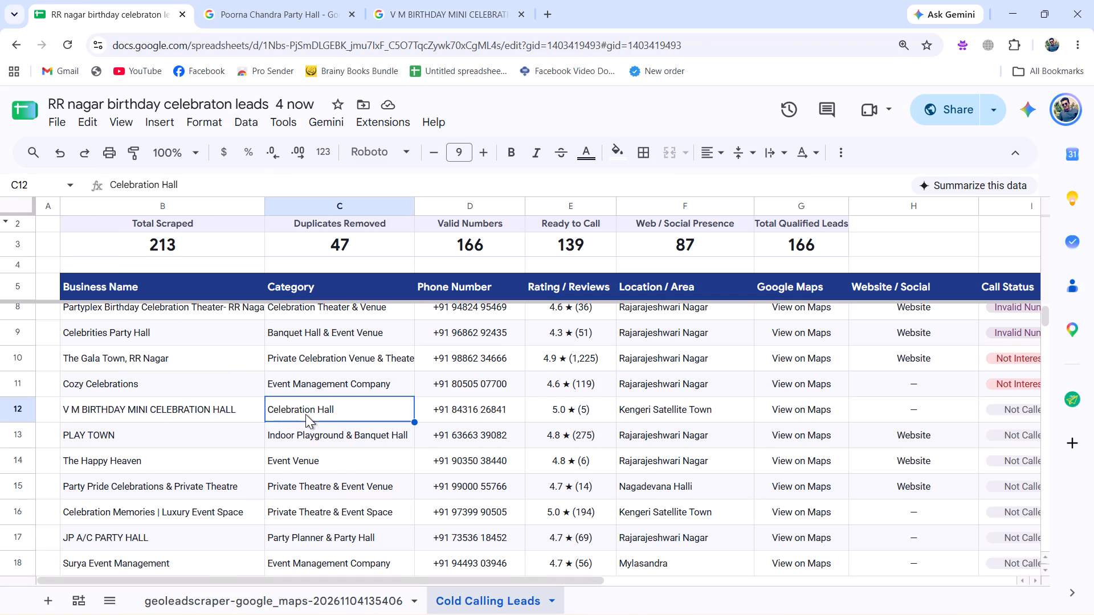
{"action": "left_click", "coordinate": [450, 412]}
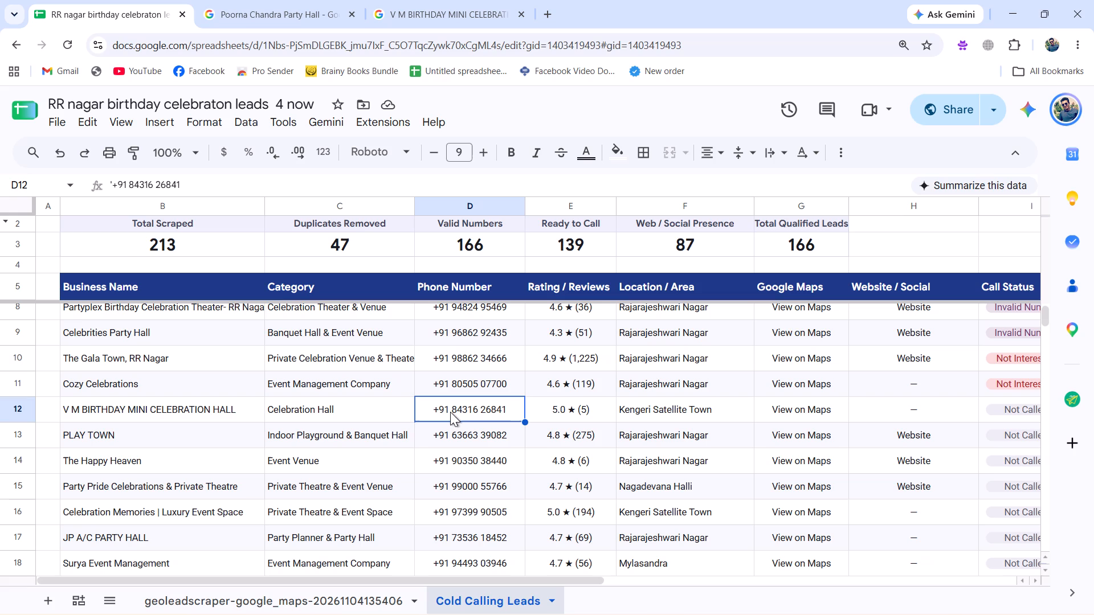